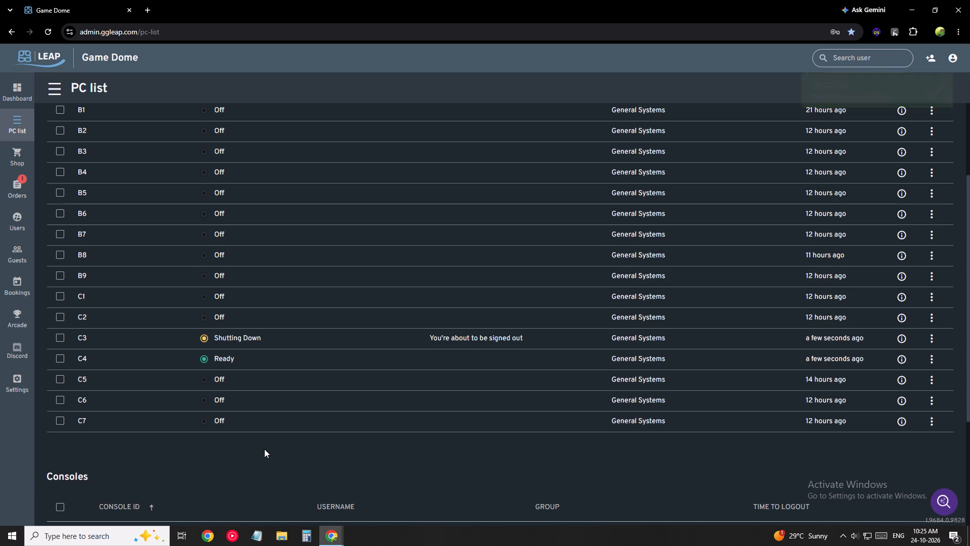
Shut down the C4 computer in the PC list, confirming the power-off request.
left_click(229, 357)
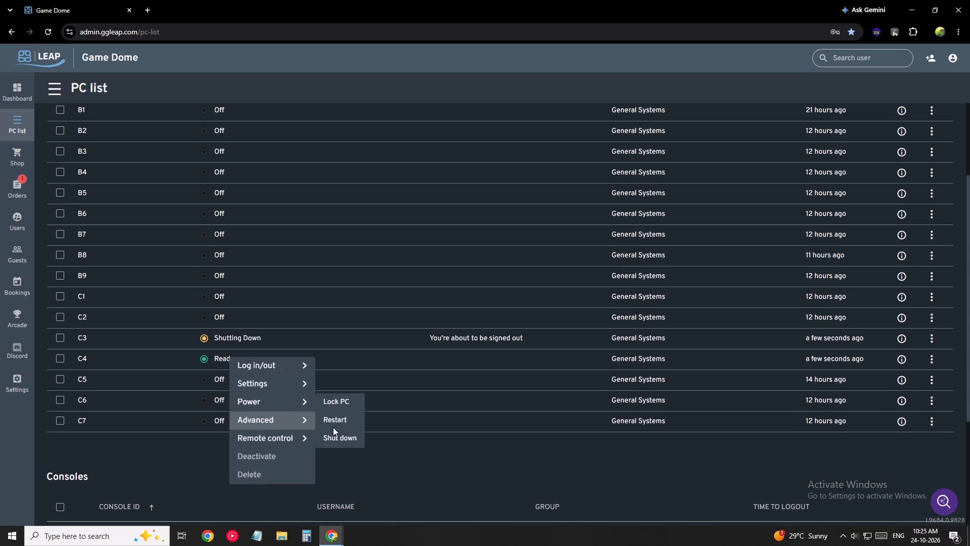
left_click(356, 446)
left_click(550, 305)
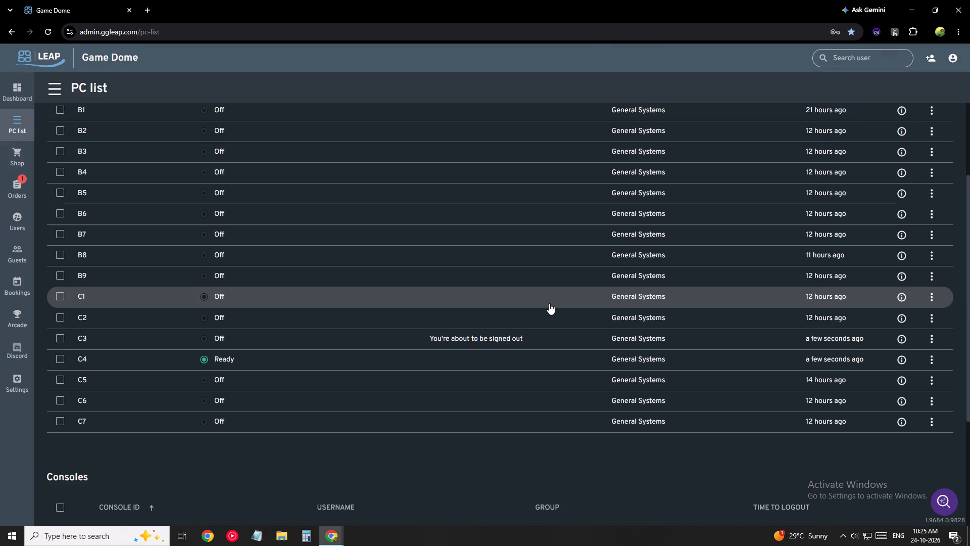
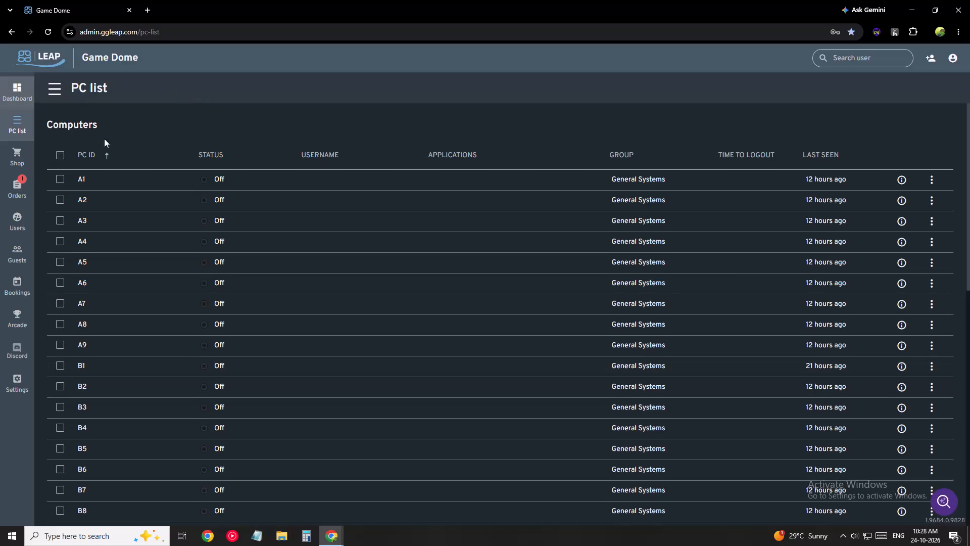
On the dashboard homepage, move the User time status widget to the top row beside Available consoles and save the layout.
left_click(0, 104)
left_click(880, 61)
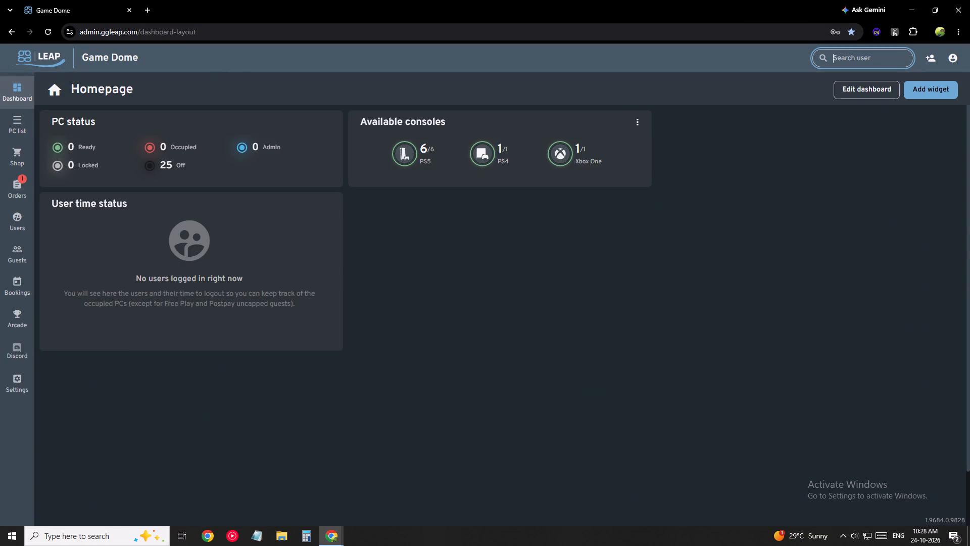
left_click(884, 90)
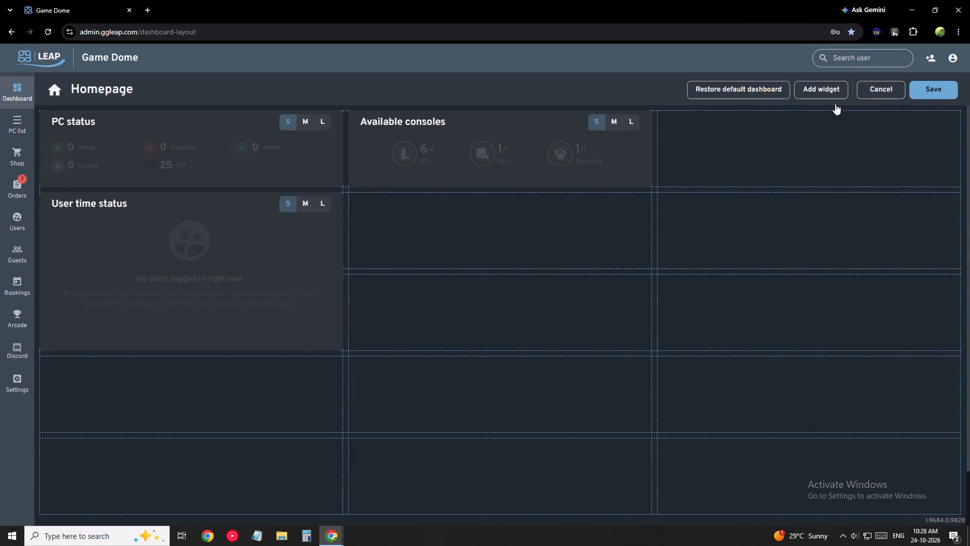
left_click_drag(212, 209, 825, 132)
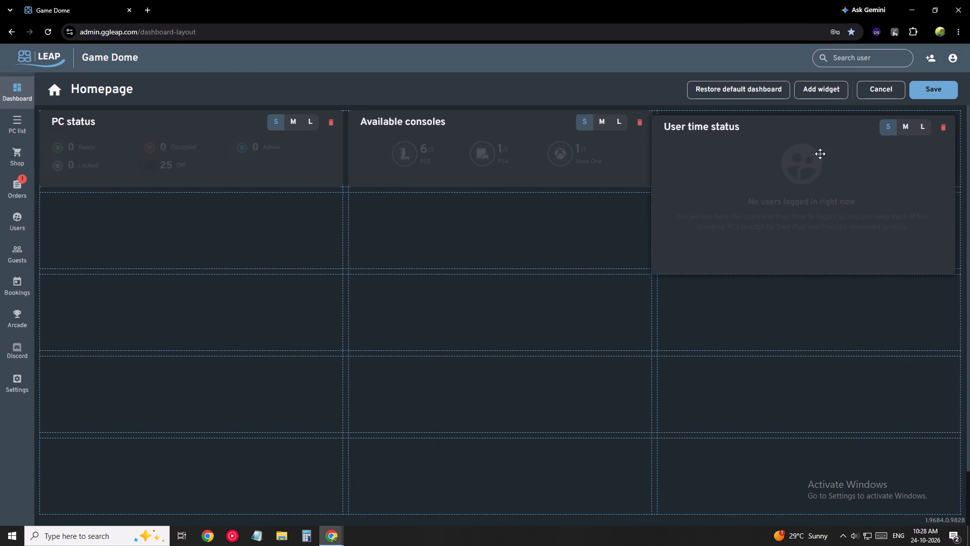
left_click(945, 97)
left_click_drag(887, 93, 881, 93)
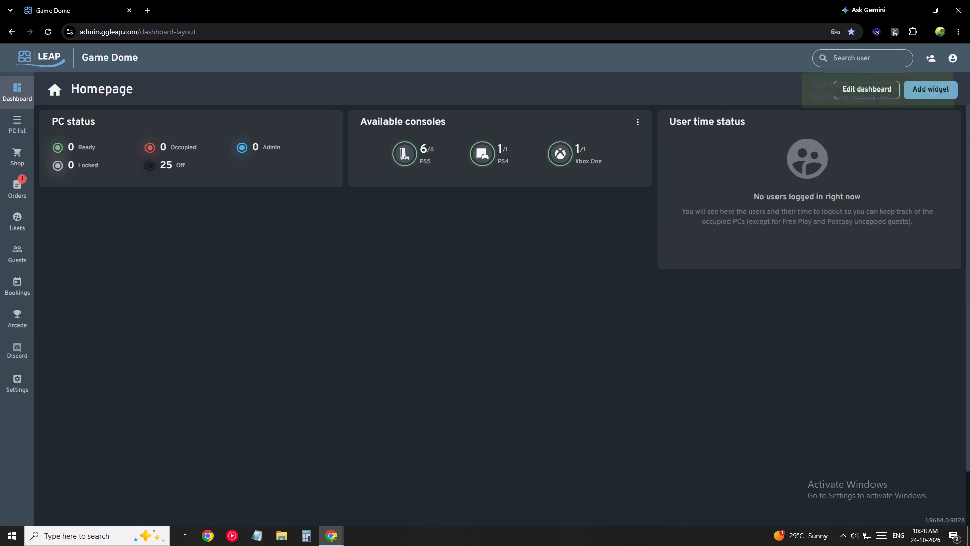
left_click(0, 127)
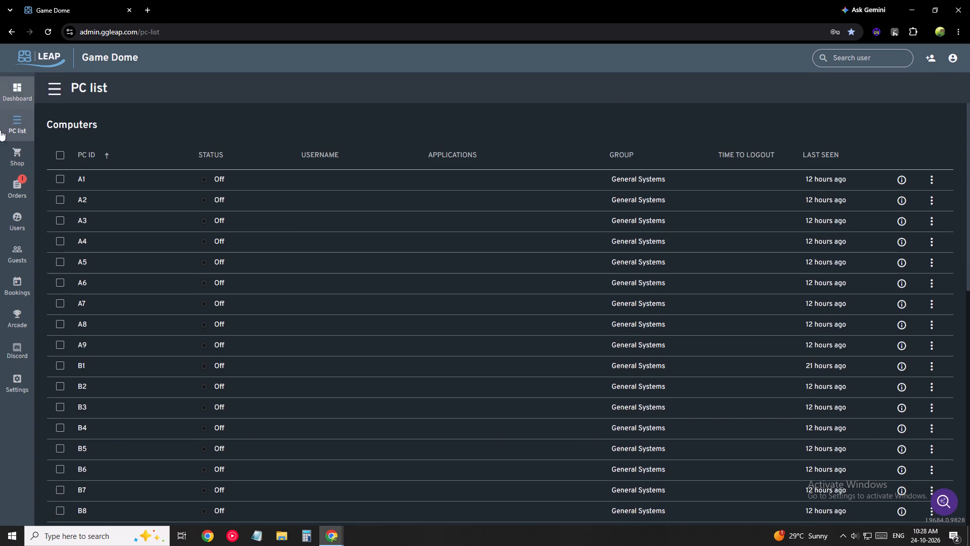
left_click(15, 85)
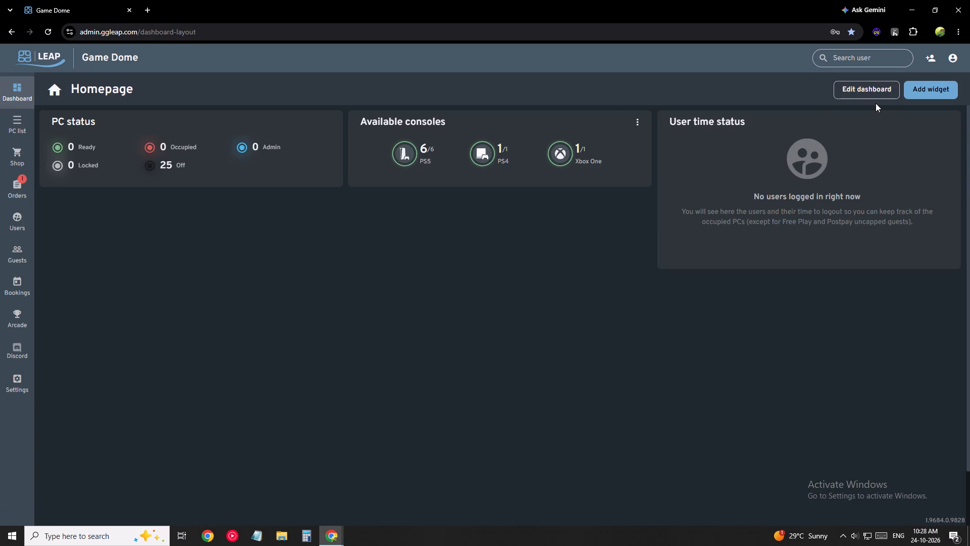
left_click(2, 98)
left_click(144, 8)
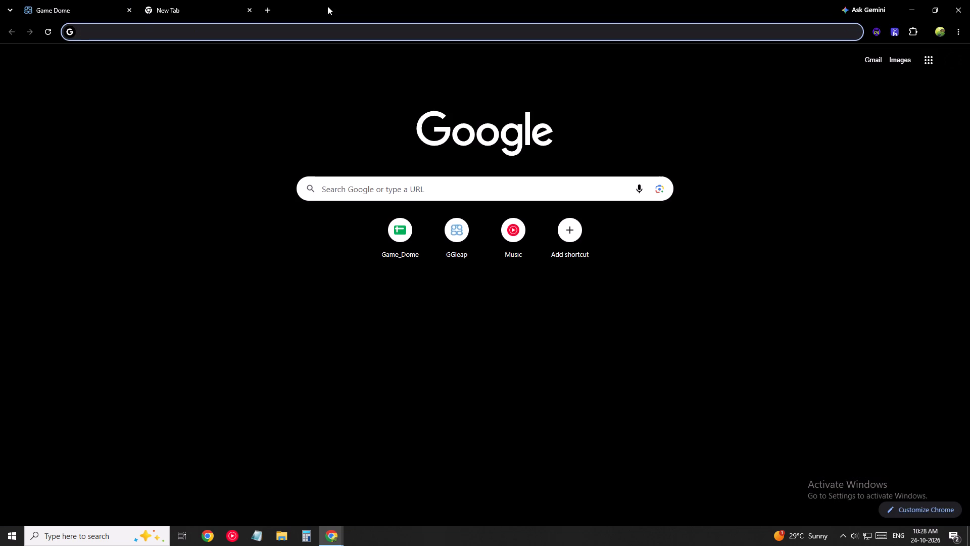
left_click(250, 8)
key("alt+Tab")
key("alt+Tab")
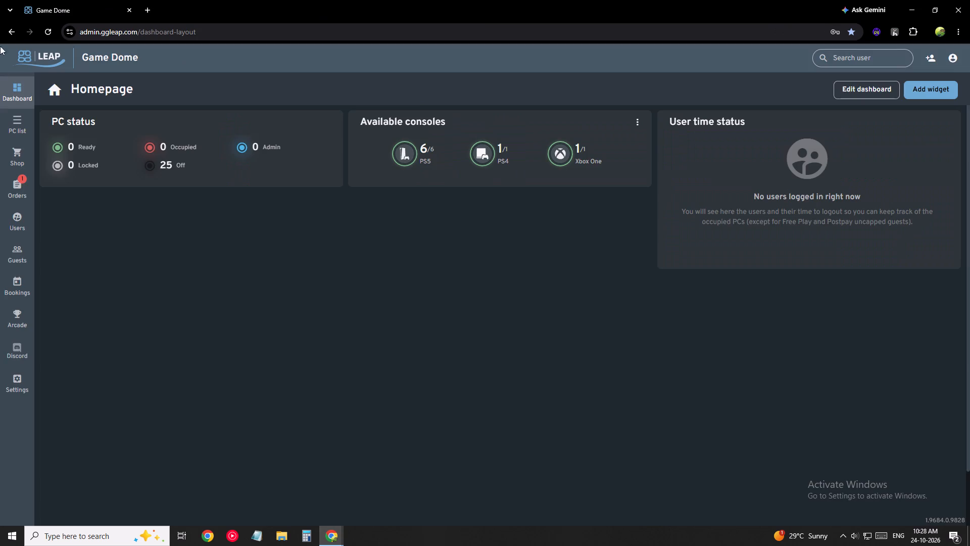
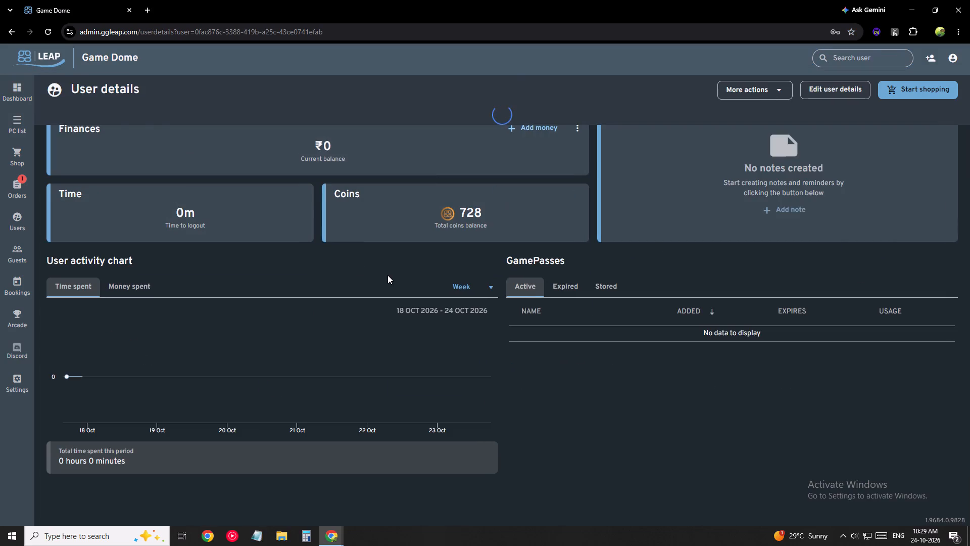
Review the open user's profile details, including the e-mail, phone, first name and last name fields.
scroll(533, 328, "up", 6)
left_click_drag(378, 113, 374, 113)
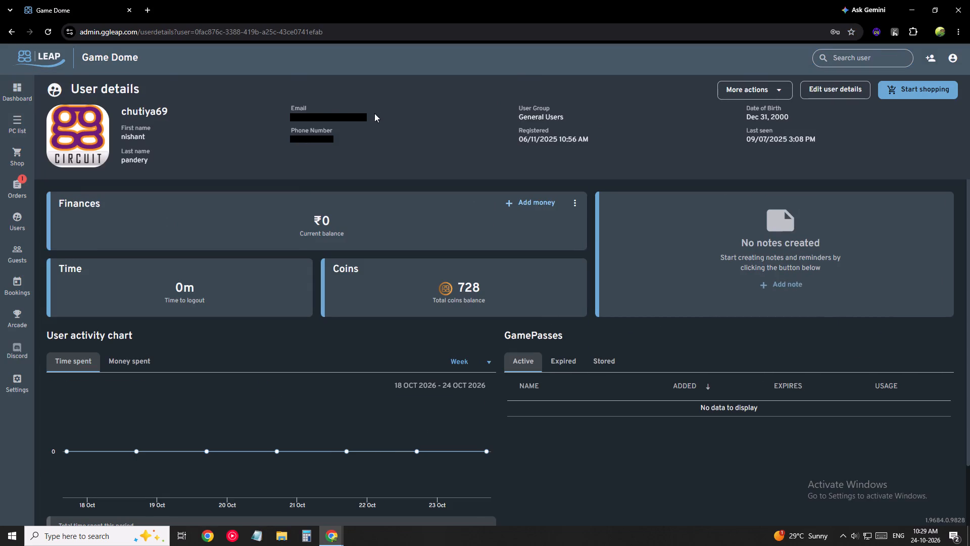
left_click_drag(374, 113, 291, 118)
left_click(389, 140)
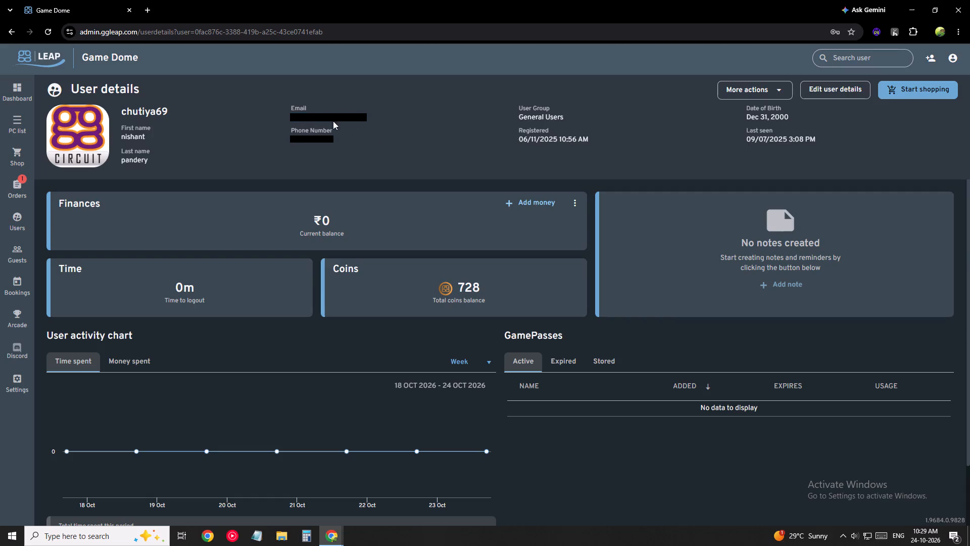
left_click_drag(149, 139, 105, 136)
left_click(189, 170)
left_click(143, 143)
left_click_drag(145, 162, 104, 156)
left_click(166, 162)
left_click_drag(161, 160, 120, 158)
left_click(251, 175)
Check the open user's expired and stored GamePasses.
left_click(563, 362)
left_click(613, 353)
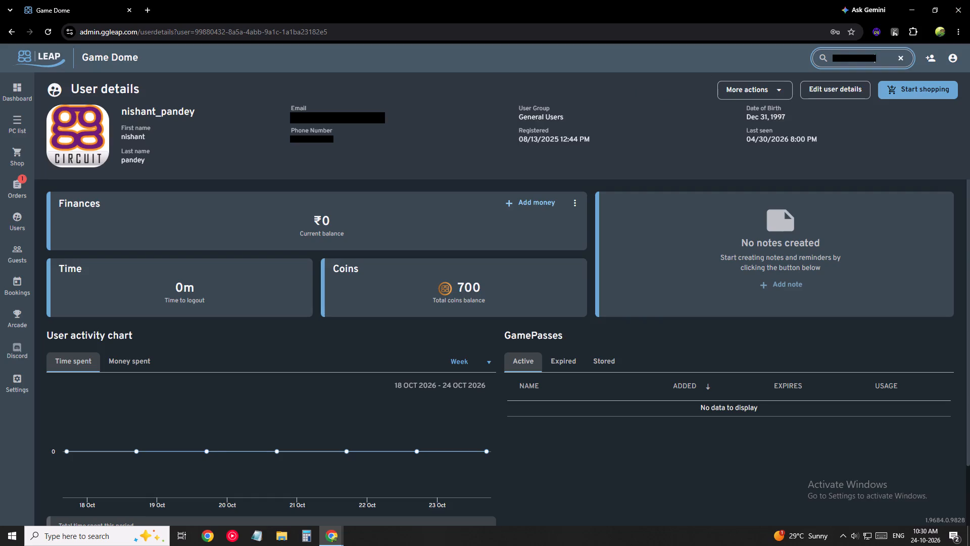
left_click(929, 75)
left_click(929, 154)
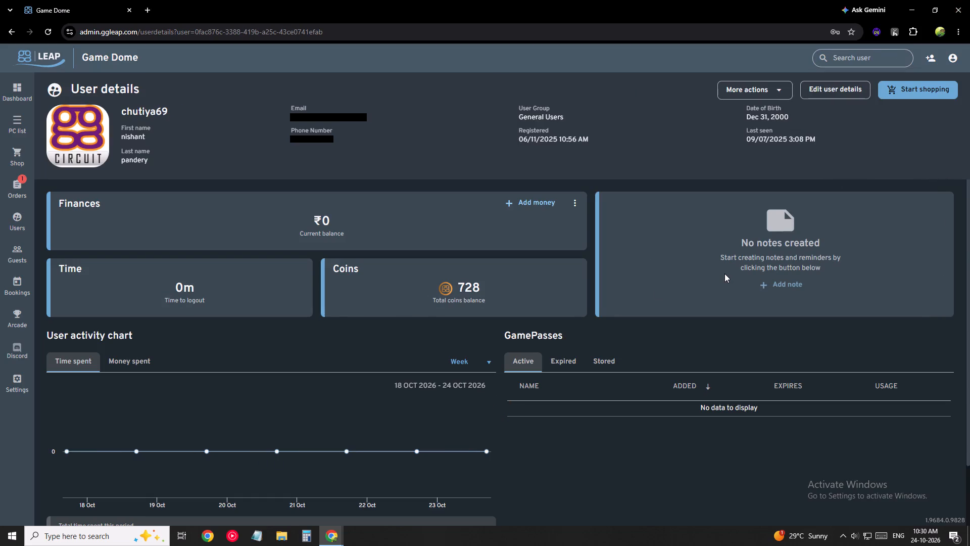
Examine the account's coins balance and its Active, Expired and Stored GamePasses.
left_click_drag(483, 290, 455, 292)
left_click(487, 294)
left_click_drag(484, 293, 469, 291)
left_click(635, 269)
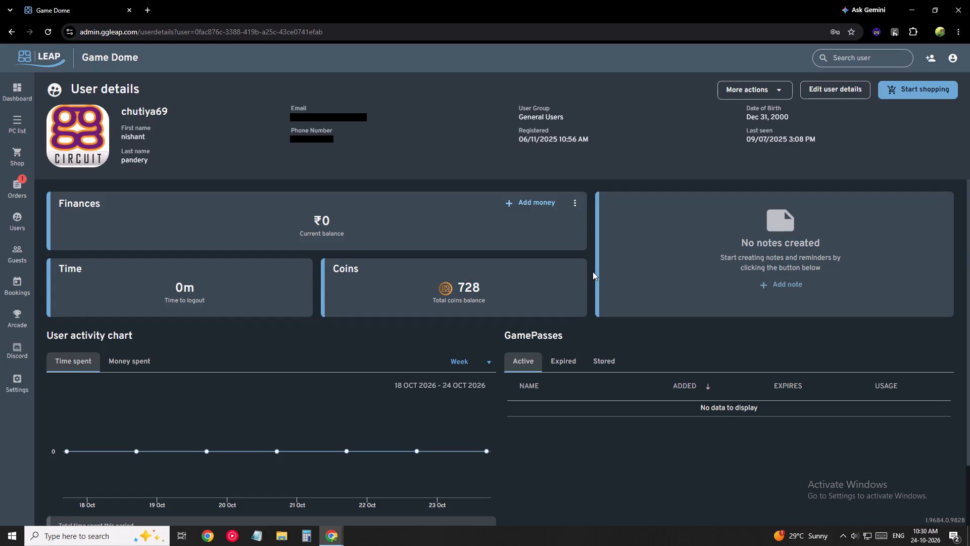
scroll(594, 270, "up", 1)
left_click(567, 361)
left_click(603, 360)
left_click(559, 358)
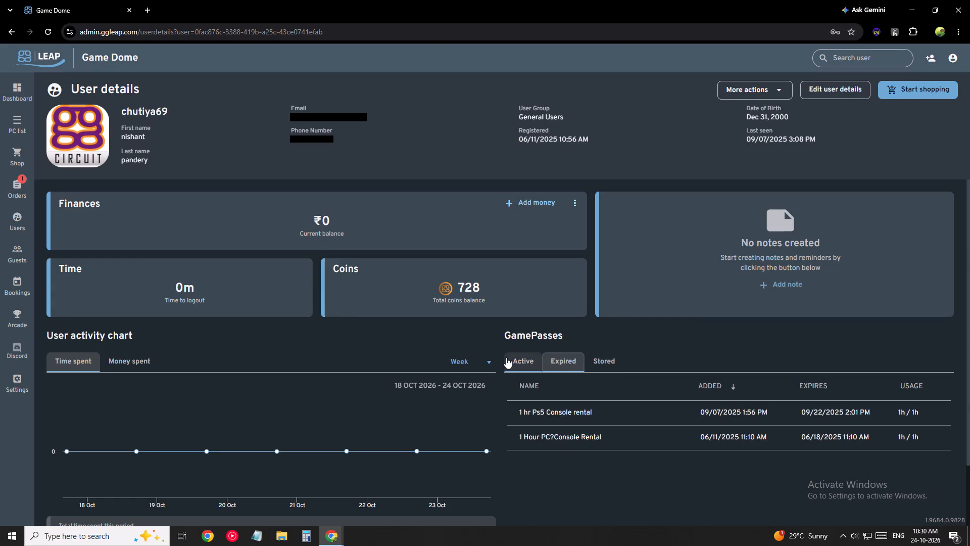
left_click(521, 362)
left_click(577, 363)
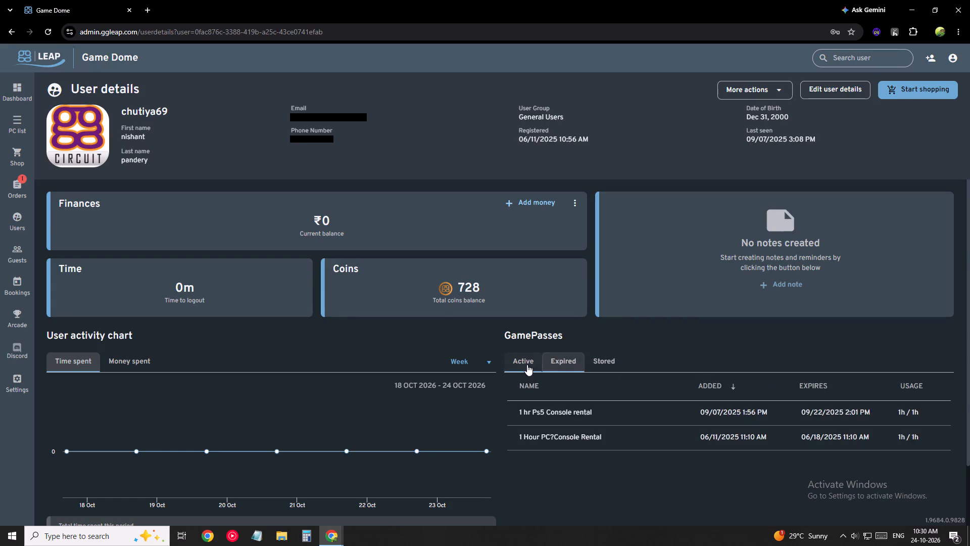
left_click(527, 365)
left_click(573, 373)
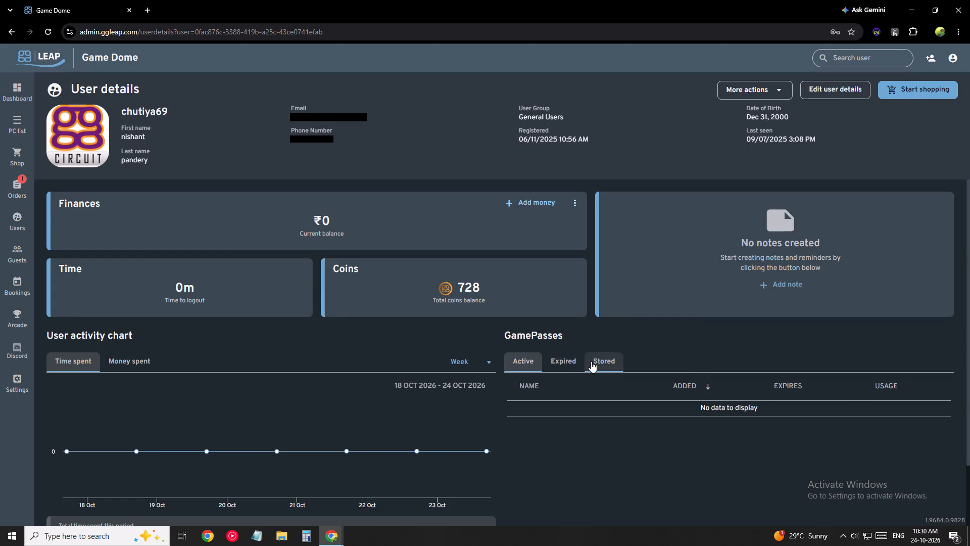
Check the dashboard homepage's PC status and go back to the PC list.
left_click(0, 109)
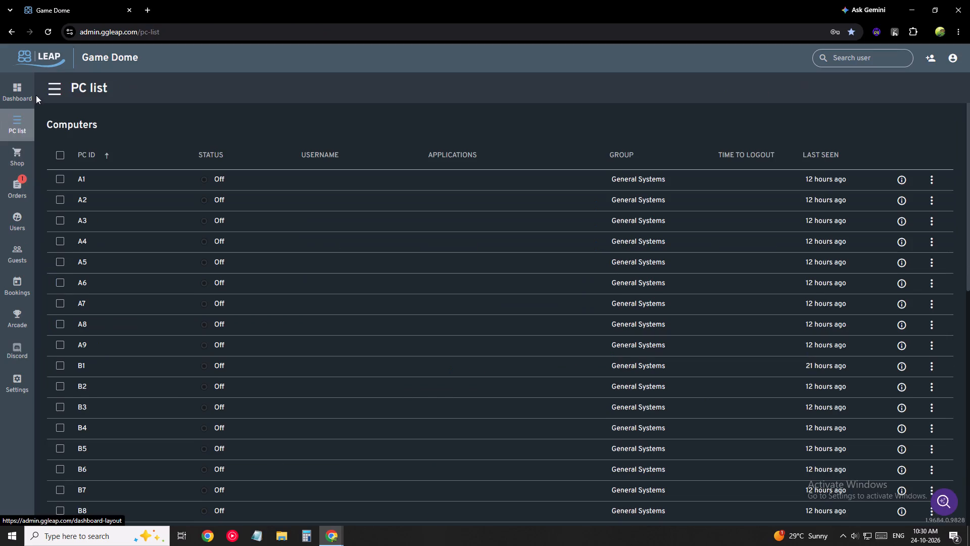
left_click(14, 100)
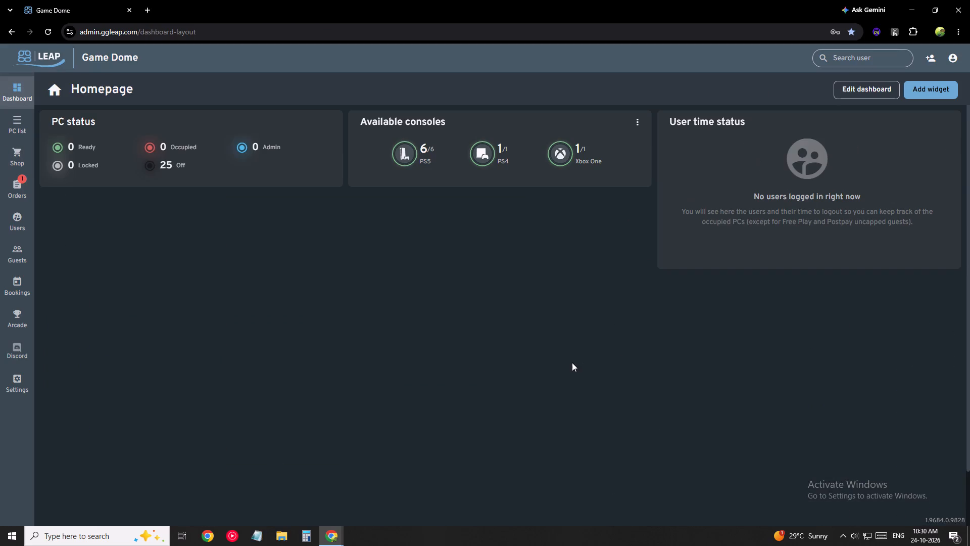
left_click(0, 142)
left_click(6, 128)
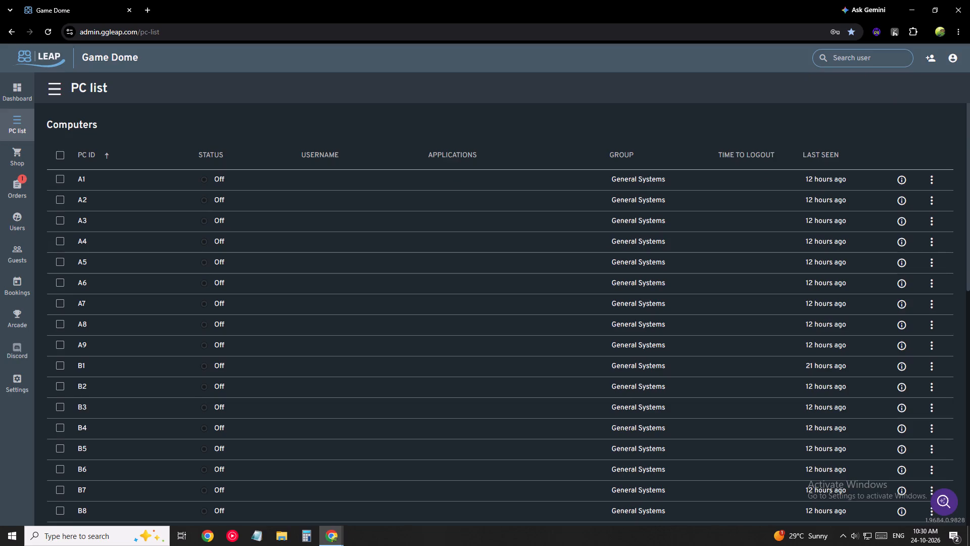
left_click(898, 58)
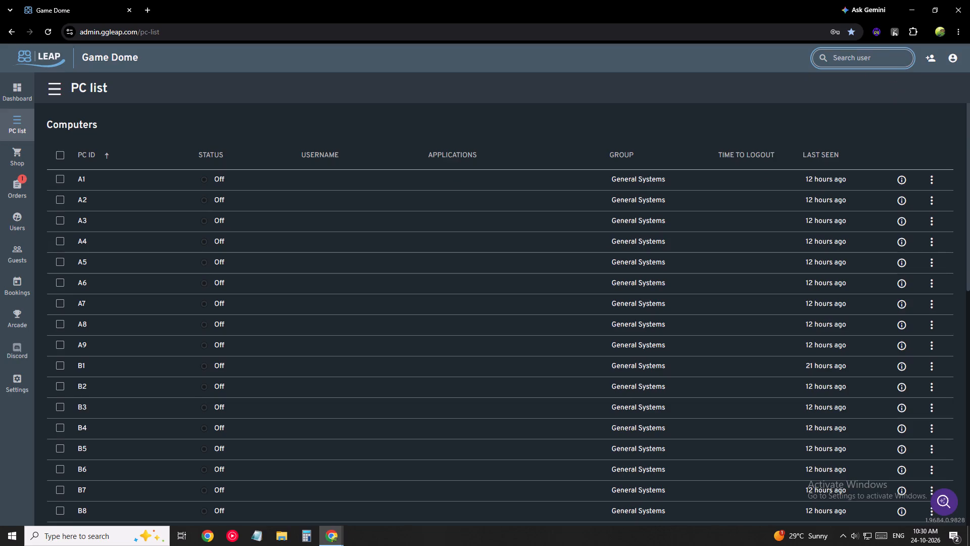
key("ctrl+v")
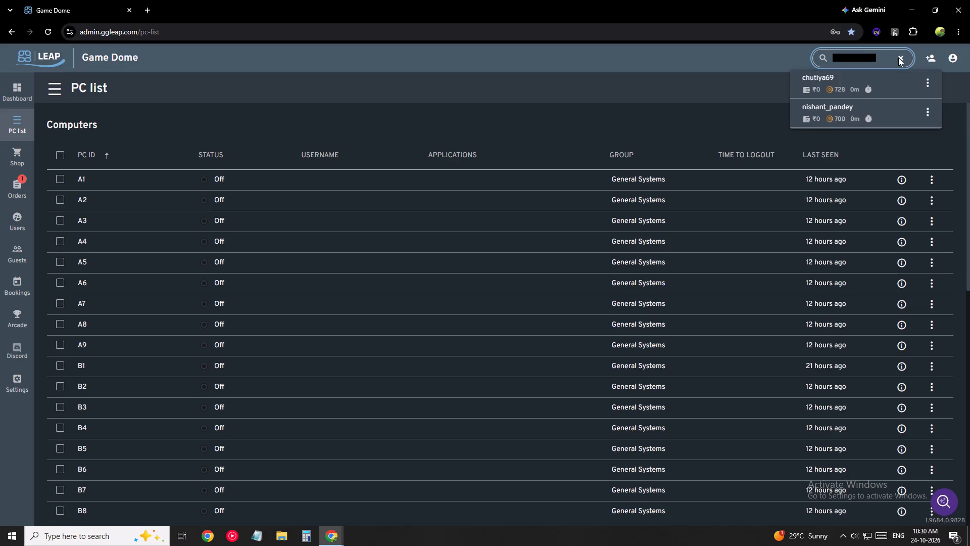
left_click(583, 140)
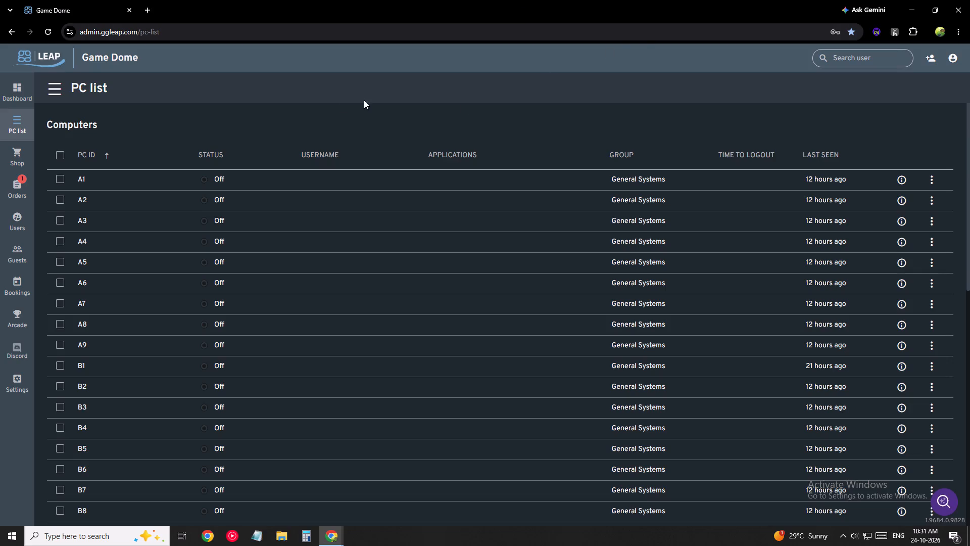
left_click(907, 63)
key("ctrl+v")
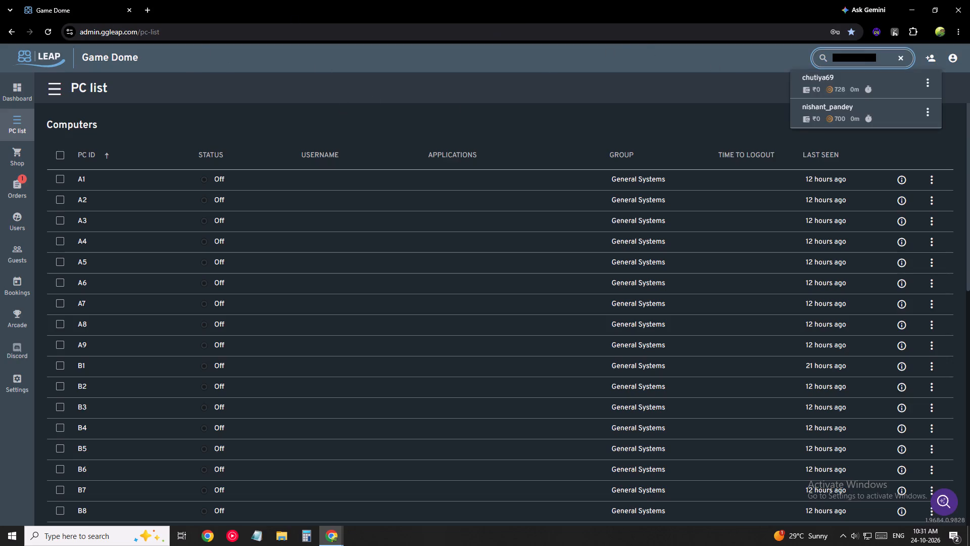
double_click(928, 78)
left_click(777, 475)
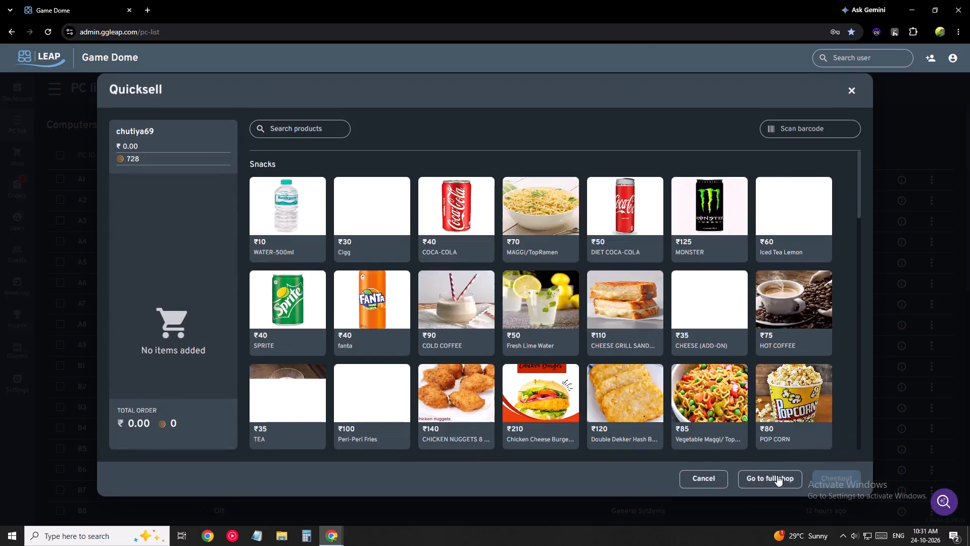
Add one 1 Hour PC Rental from the PC Pass GamePasses to the cart and proceed to checkout.
left_click(342, 161)
left_click(290, 184)
left_click(239, 214)
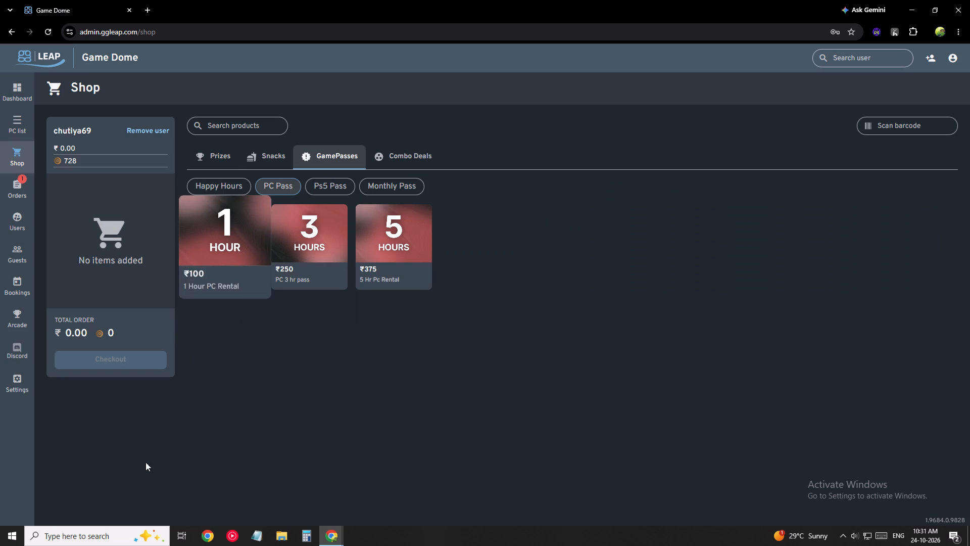
left_click(102, 345)
left_click(114, 368)
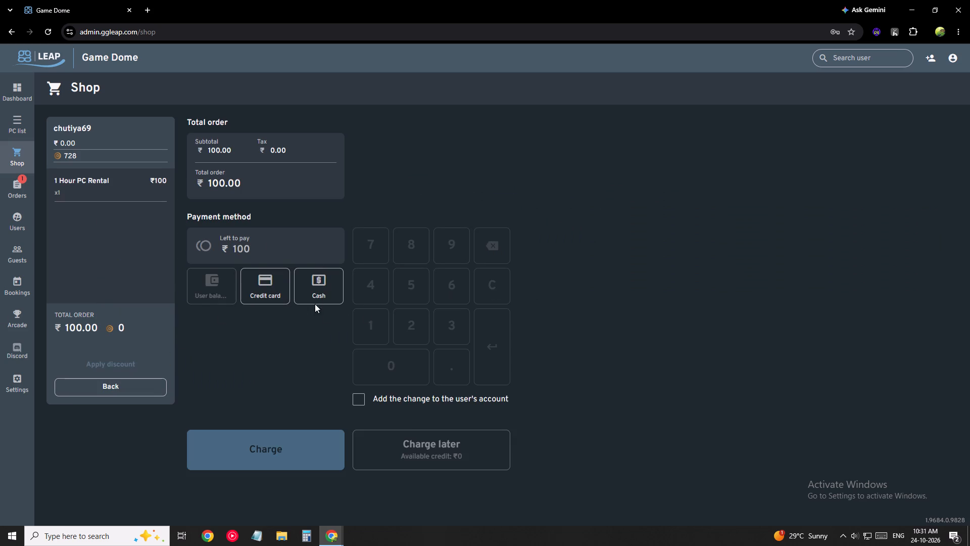
Assign the full ₹100 order to the credit card payment method.
left_click(276, 309)
left_click(251, 312)
left_click(257, 293)
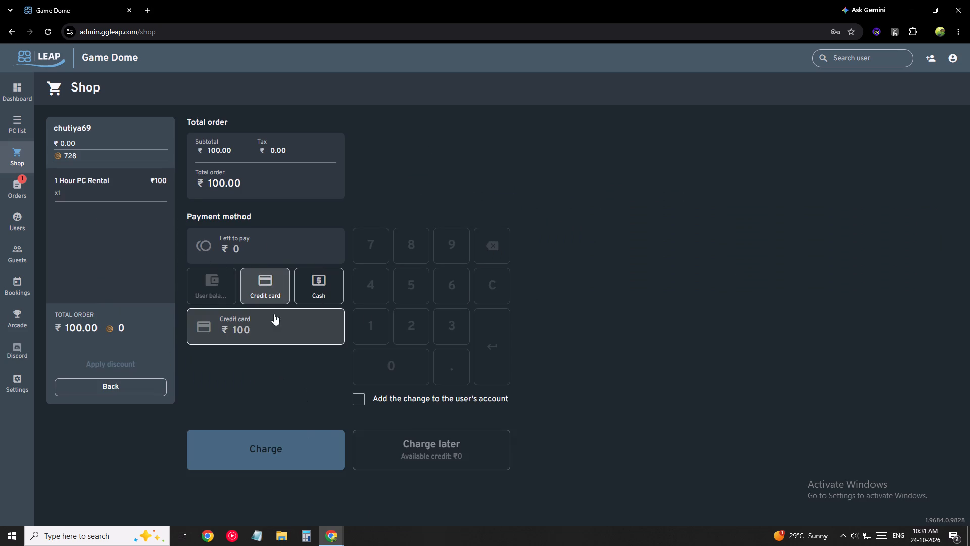
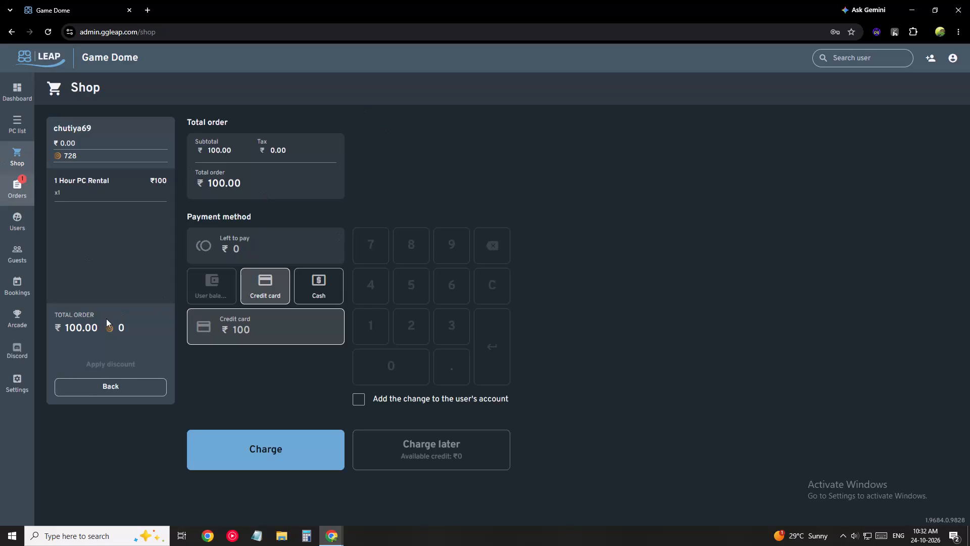
Return from checkout to the shop and add one DIET COCA-COLA from Drinks and one Tandoori Fries from Big Bytes to the cart.
left_click(100, 381)
left_click(278, 154)
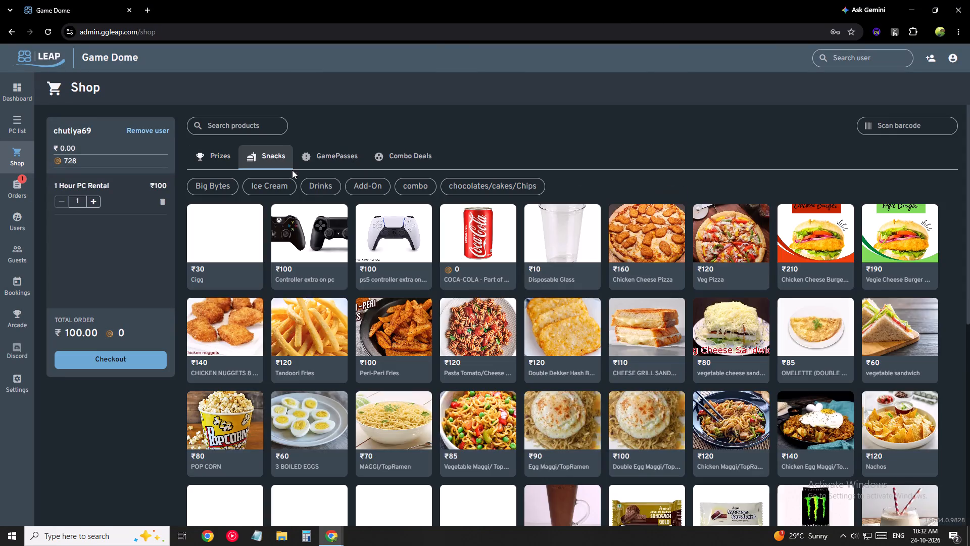
left_click(317, 187)
left_click(560, 239)
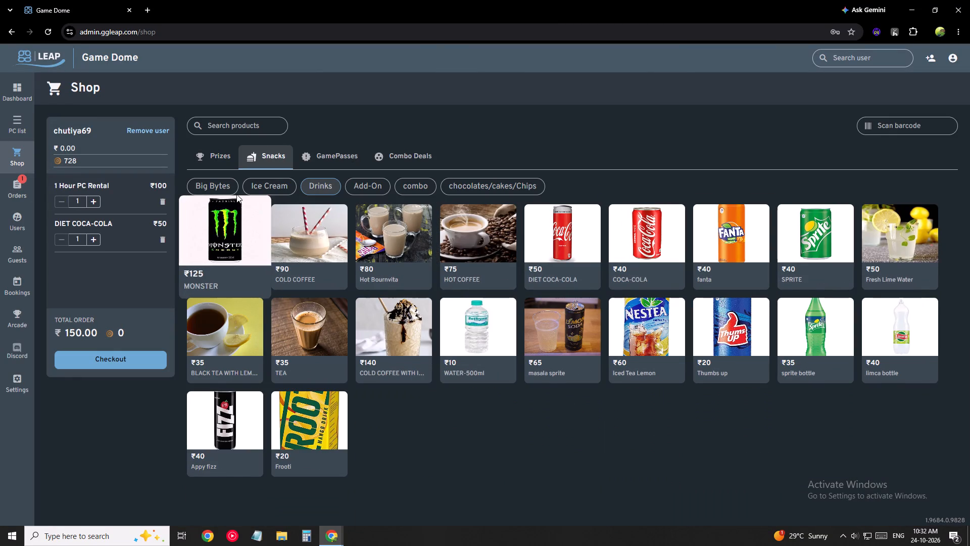
left_click(216, 191)
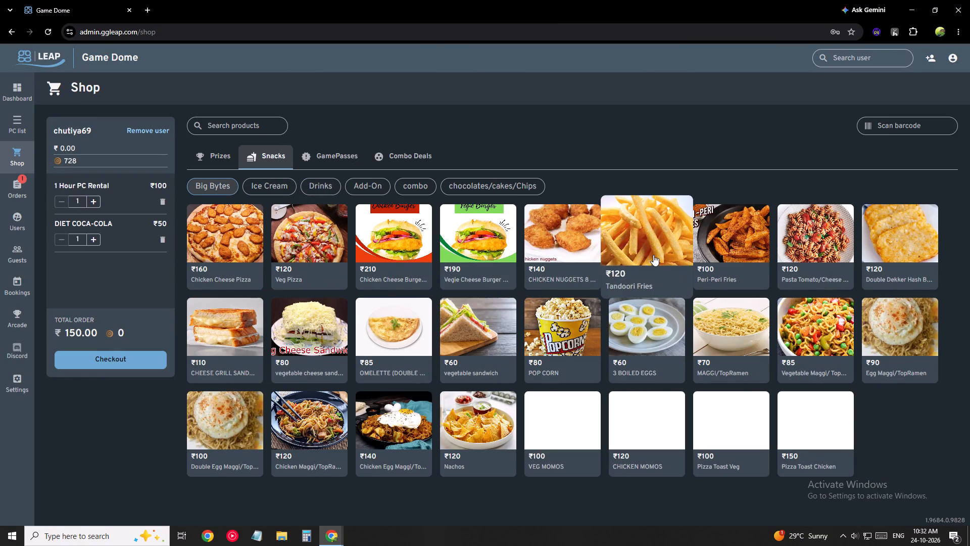
left_click(653, 255)
left_click(87, 365)
left_click(256, 270)
left_click(276, 463)
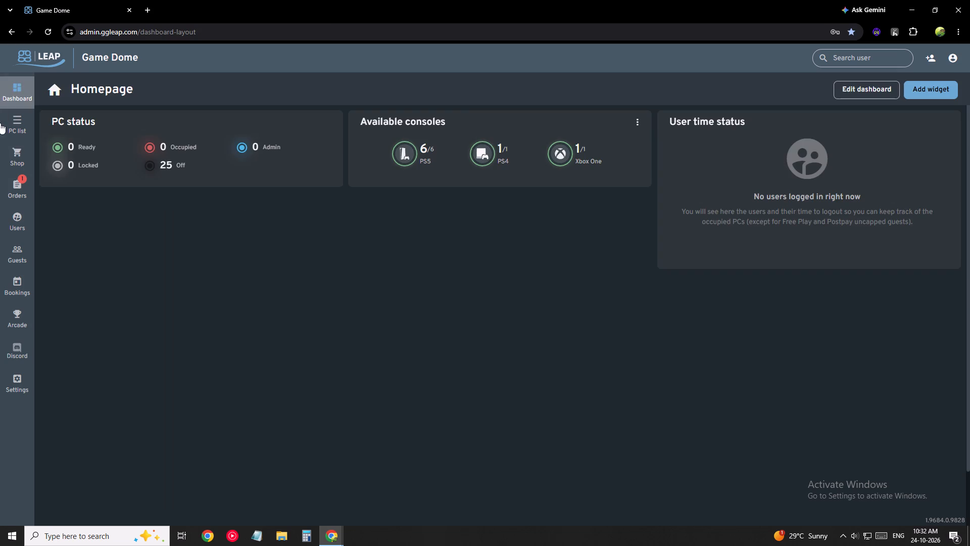
Open the Order History to check the most recent orders.
left_click(0, 123)
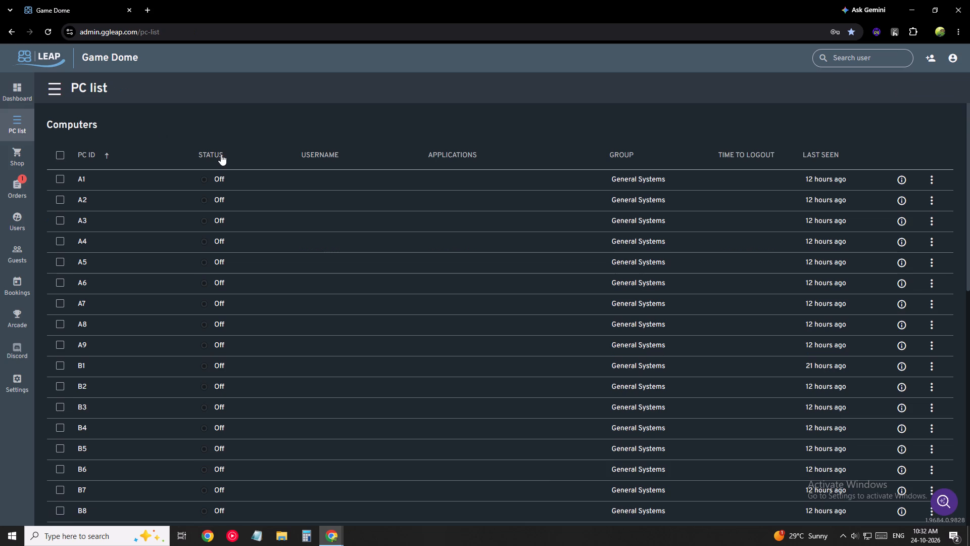
left_click(1, 192)
left_click(179, 84)
left_click(189, 103)
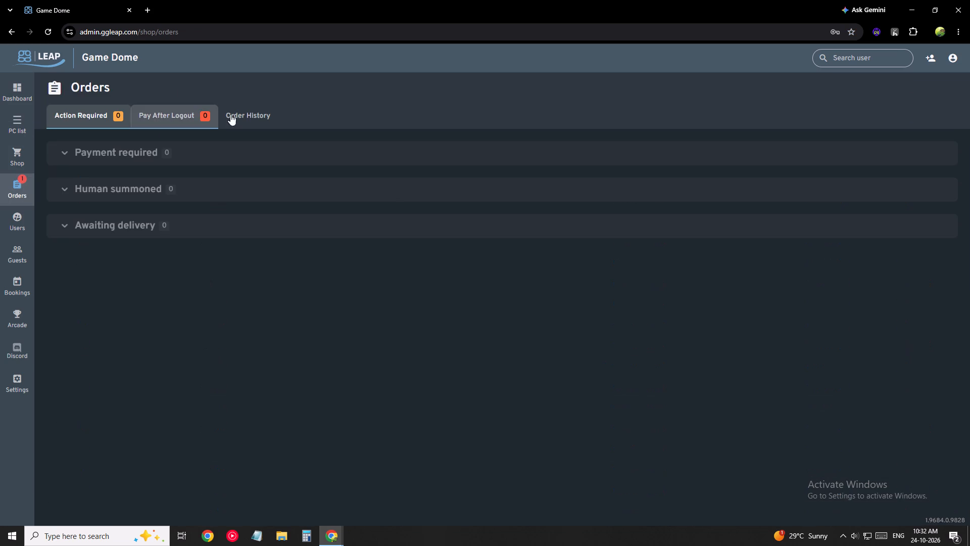
left_click(230, 114)
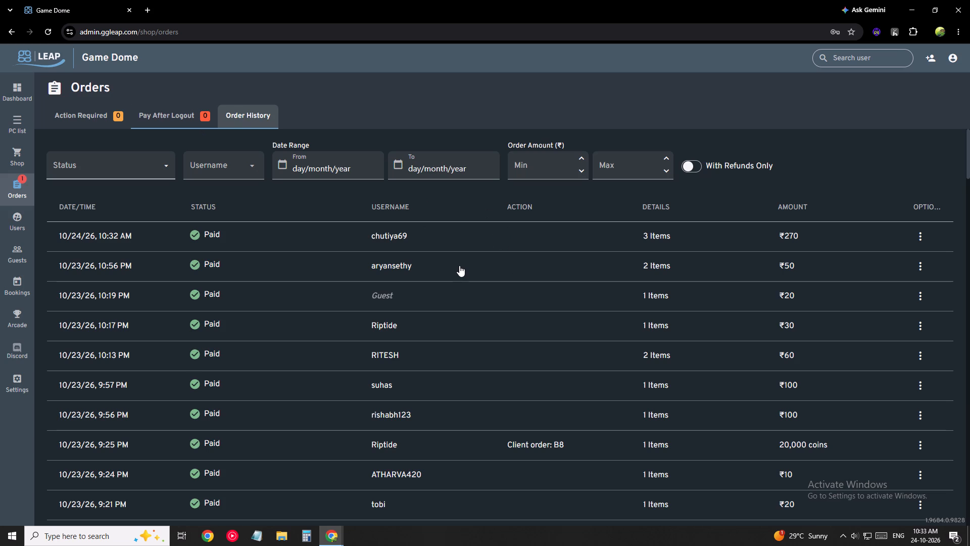
Look through the computers and consoles in the PC list, and return to the dashboard homepage.
left_click(3, 130)
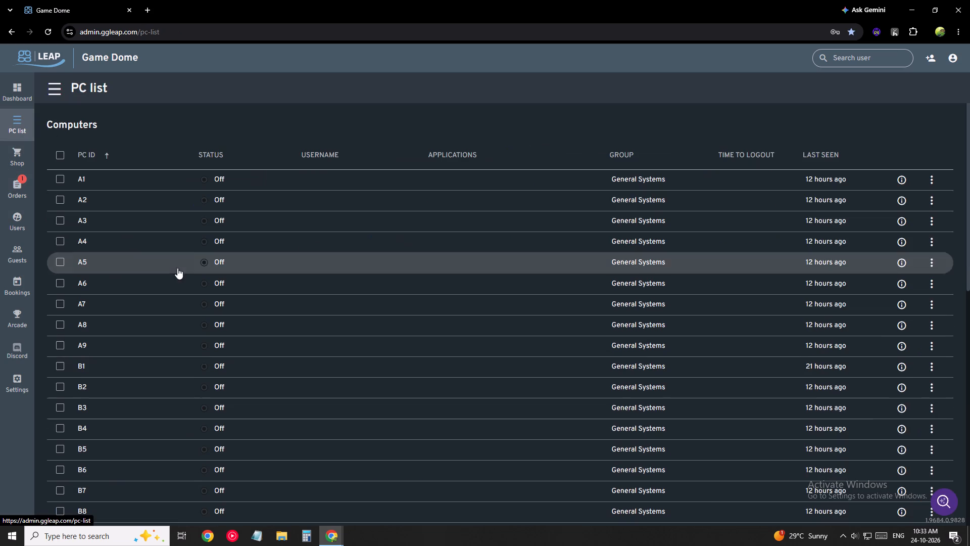
scroll(292, 298, "down", 4)
scroll(392, 413, "down", 6)
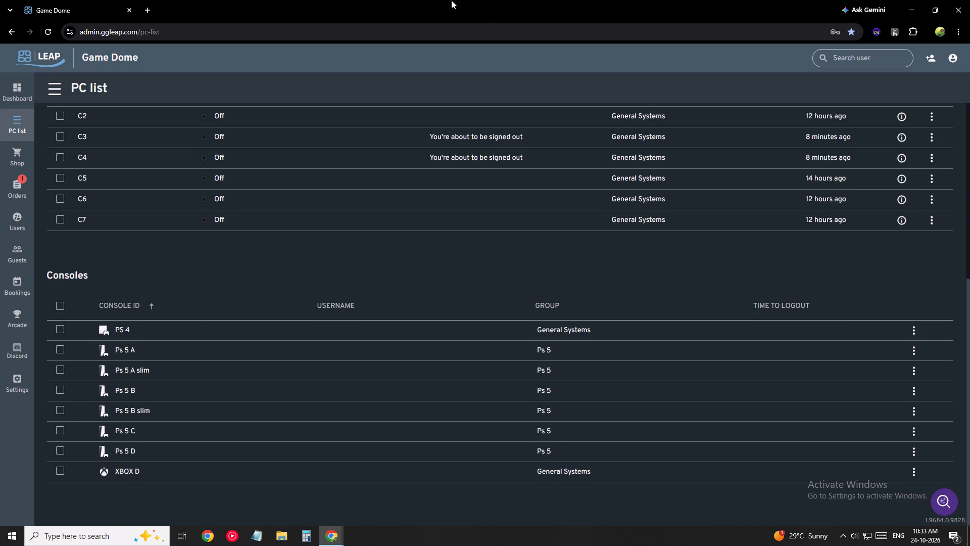
left_click(11, 89)
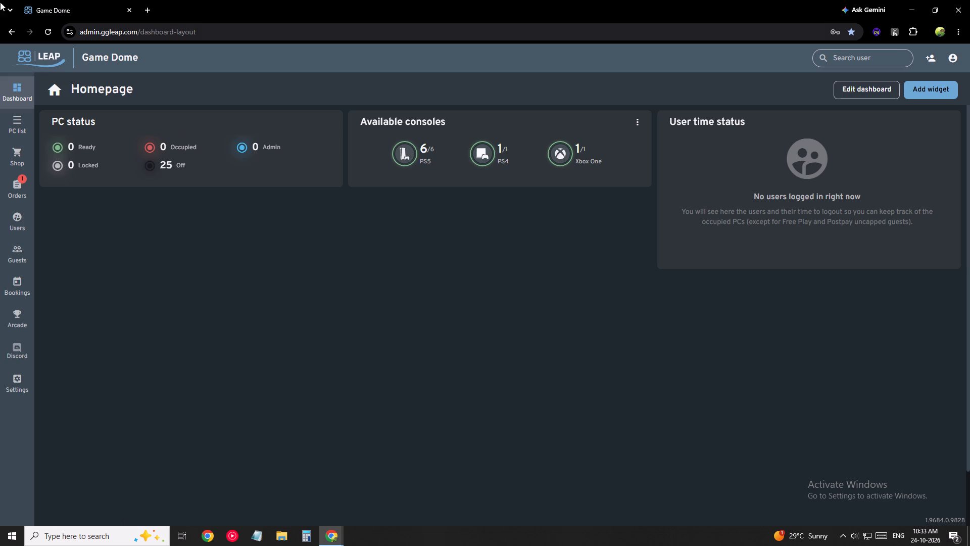
Play Ik Tera by Maninder Buttar on YouTube Music in a new browser tab and return to the Game Dome console.
left_click(145, 12)
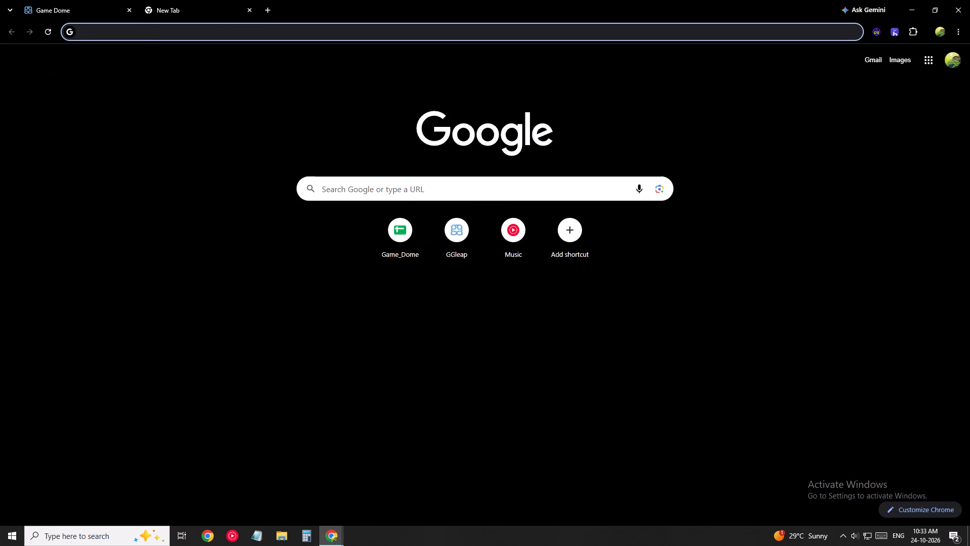
left_click(505, 226)
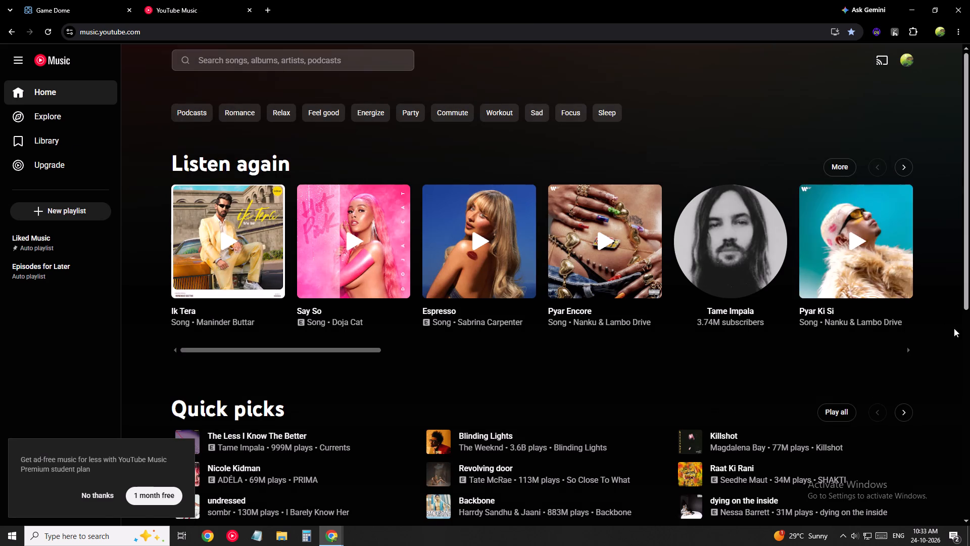
left_click(238, 193)
left_click(72, 0)
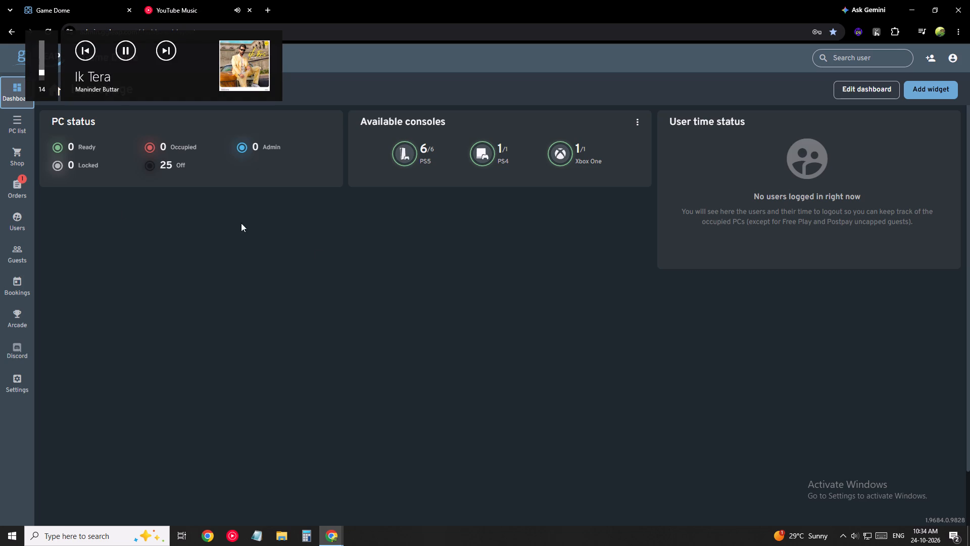
left_click(169, 0)
left_click(84, 0)
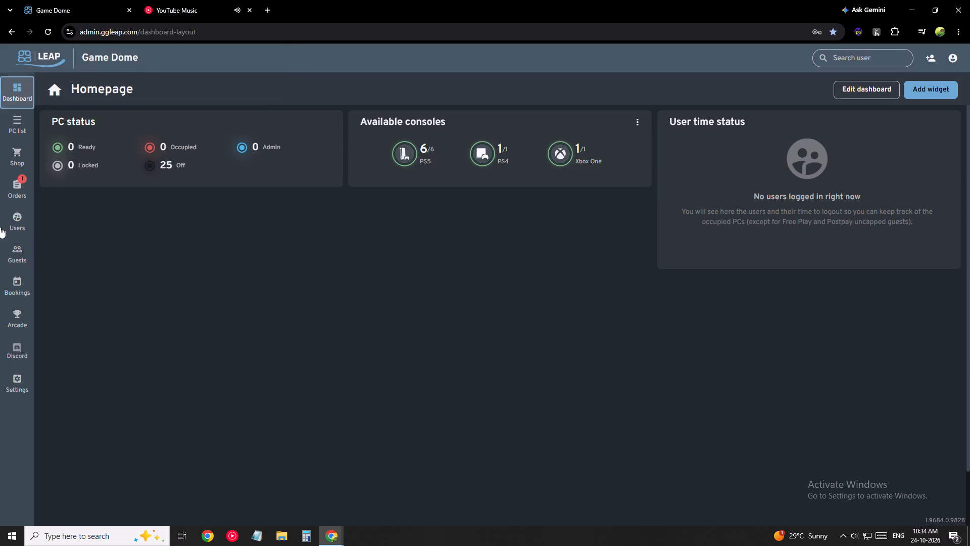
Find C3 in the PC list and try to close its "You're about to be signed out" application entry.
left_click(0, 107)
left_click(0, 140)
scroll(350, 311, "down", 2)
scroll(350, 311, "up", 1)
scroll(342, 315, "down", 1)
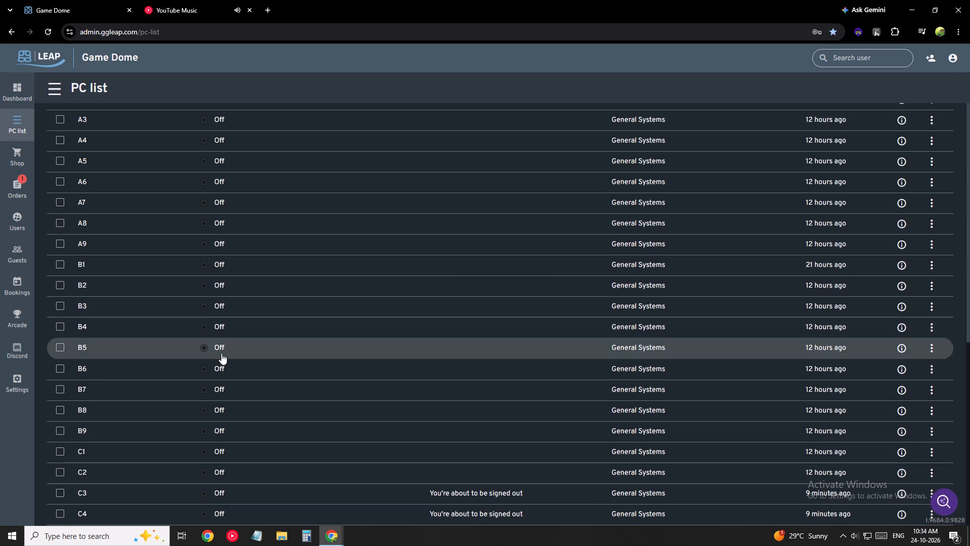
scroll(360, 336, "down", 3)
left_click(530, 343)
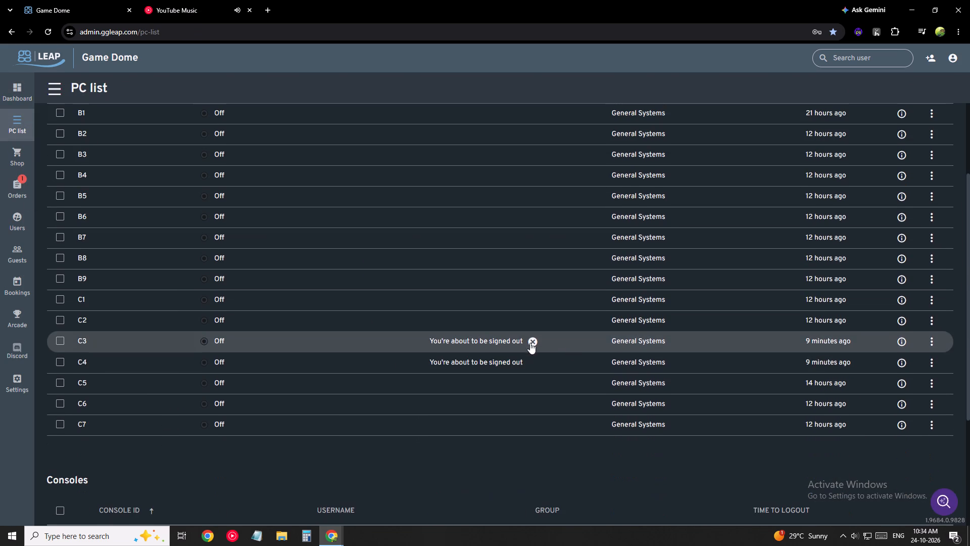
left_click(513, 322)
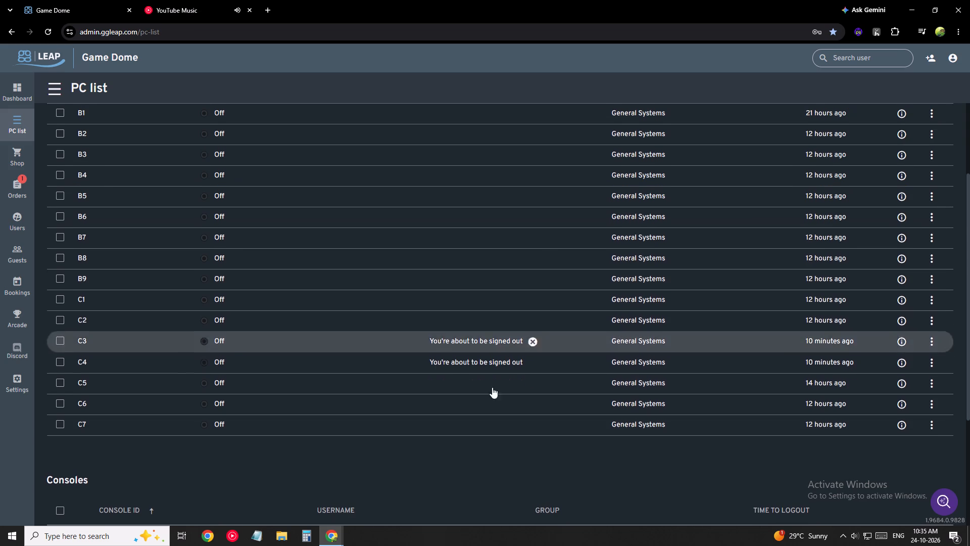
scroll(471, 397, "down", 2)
Browse the free games listed in the browser's free-games extension and close it.
left_click(853, 36)
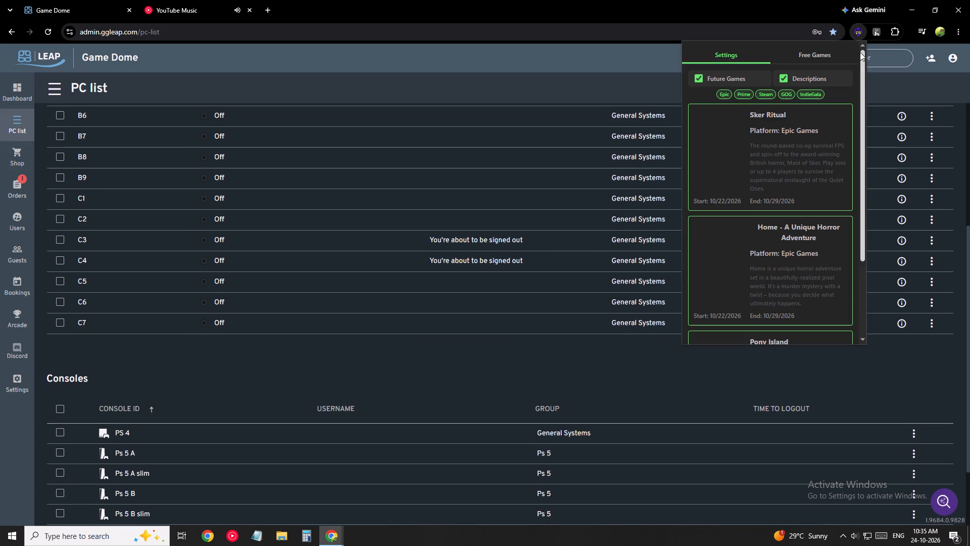
scroll(735, 254, "down", 2)
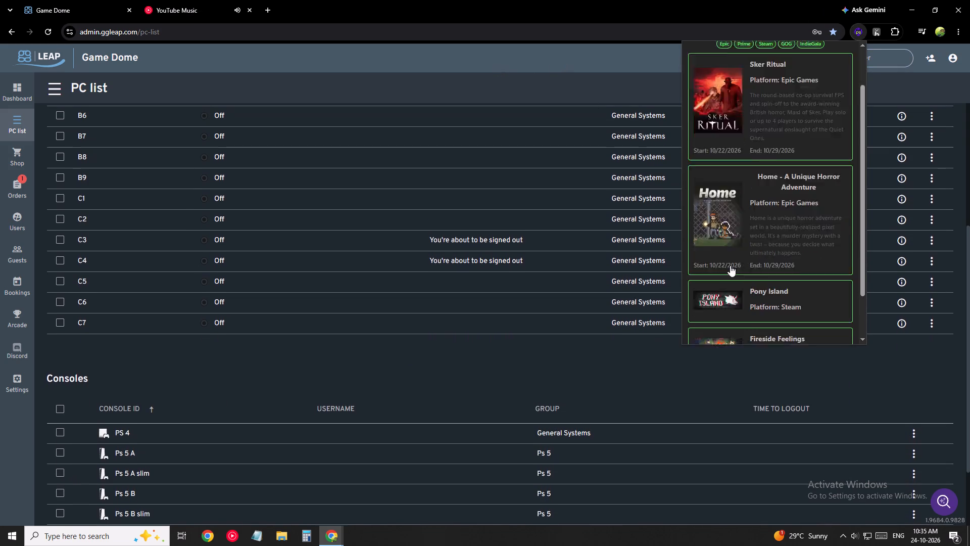
scroll(730, 265, "down", 4)
left_click(587, 383)
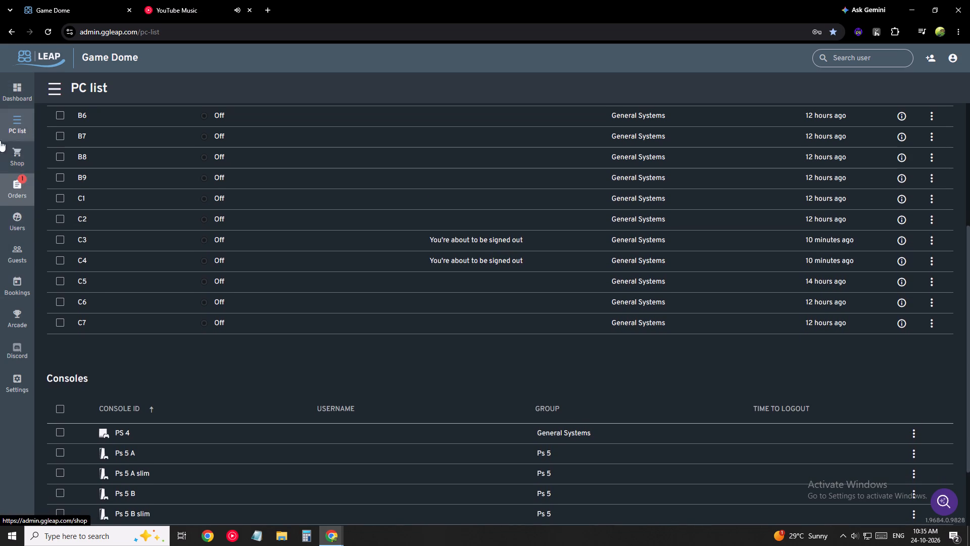
left_click(882, 57)
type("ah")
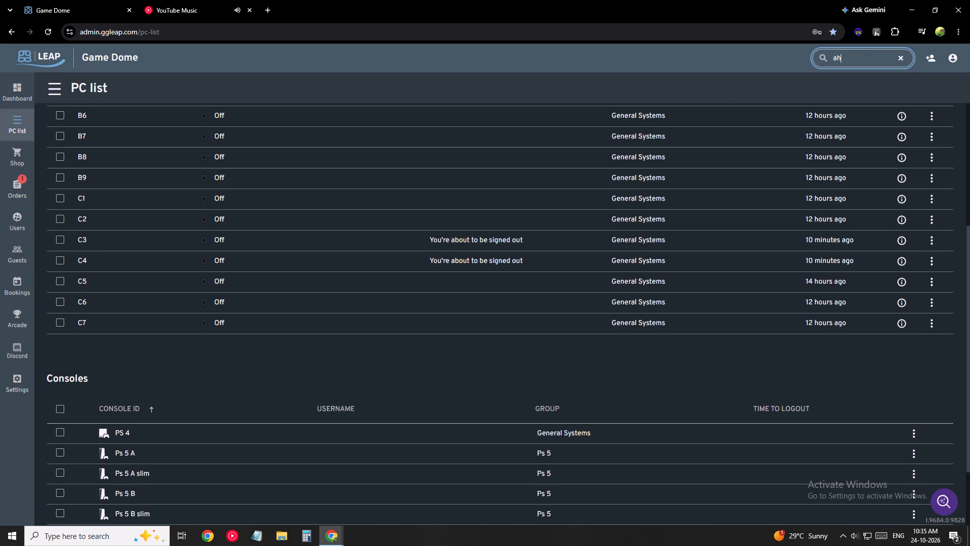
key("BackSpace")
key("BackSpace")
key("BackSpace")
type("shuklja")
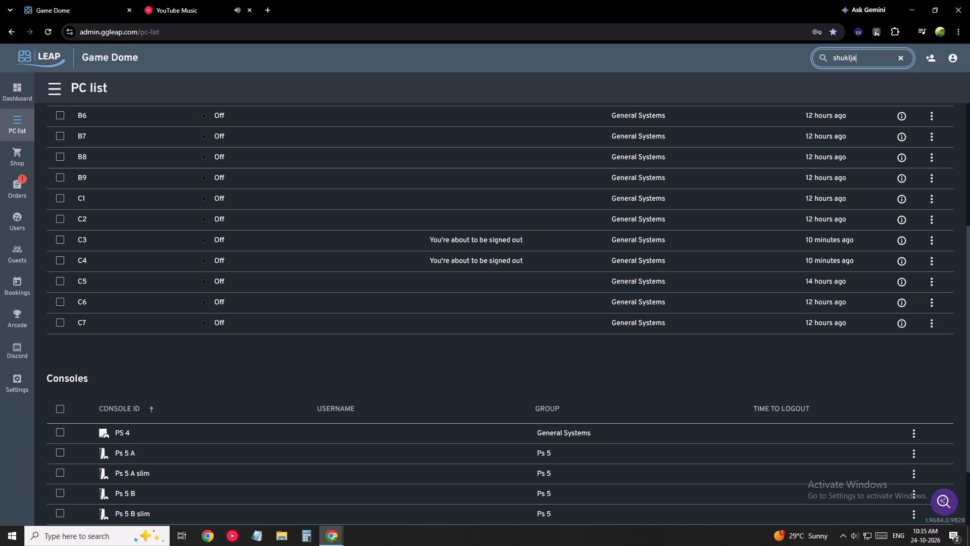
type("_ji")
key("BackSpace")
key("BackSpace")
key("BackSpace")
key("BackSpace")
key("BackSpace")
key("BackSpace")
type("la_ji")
left_click(924, 79)
left_click(940, 80)
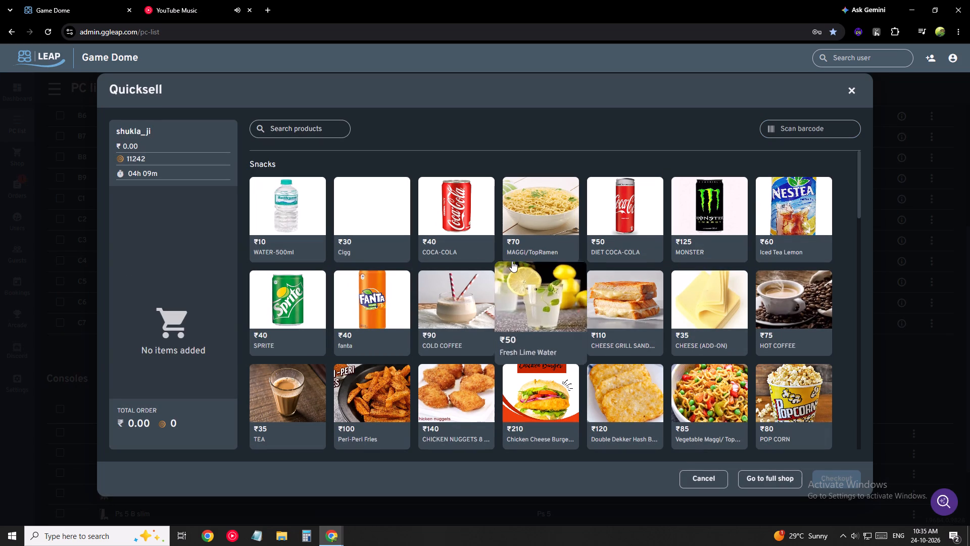
left_click(539, 209)
left_click(843, 487)
left_click(278, 279)
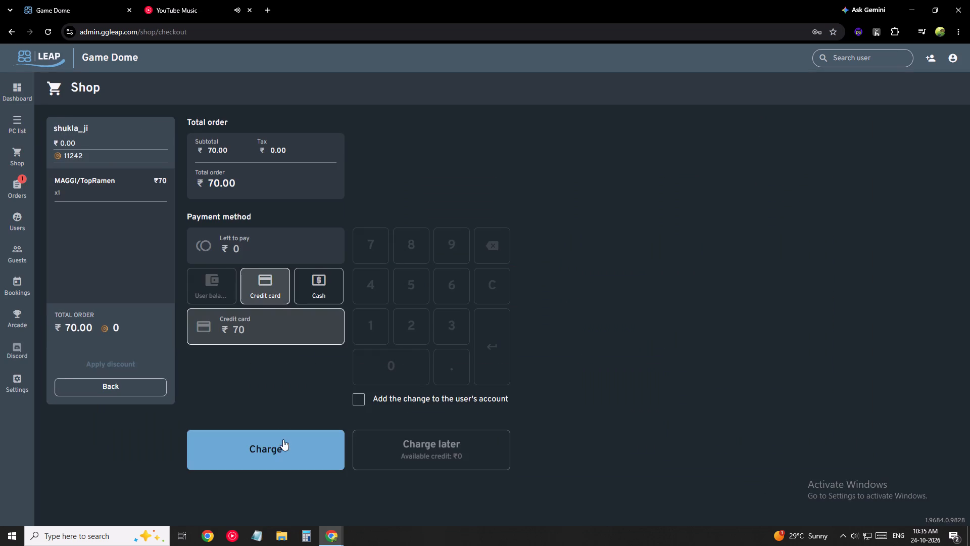
left_click(287, 445)
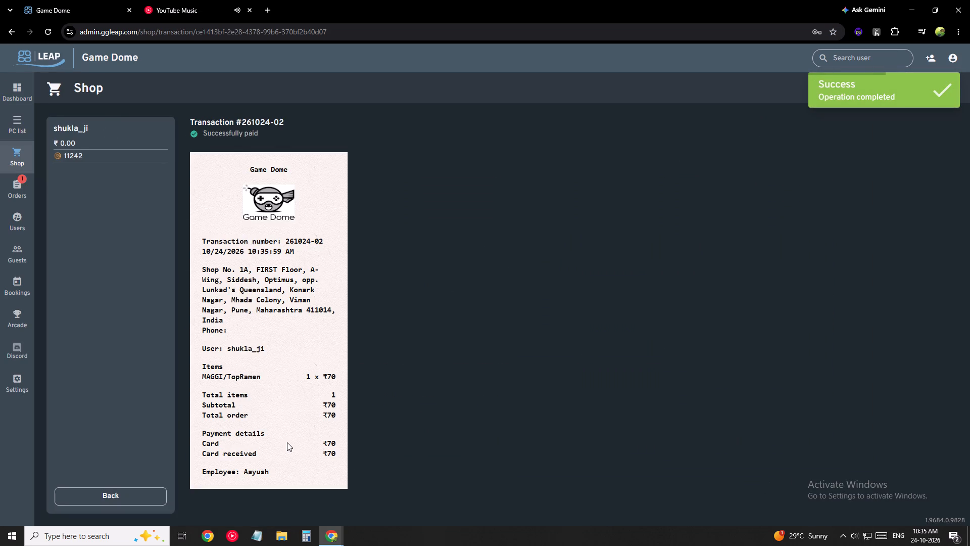
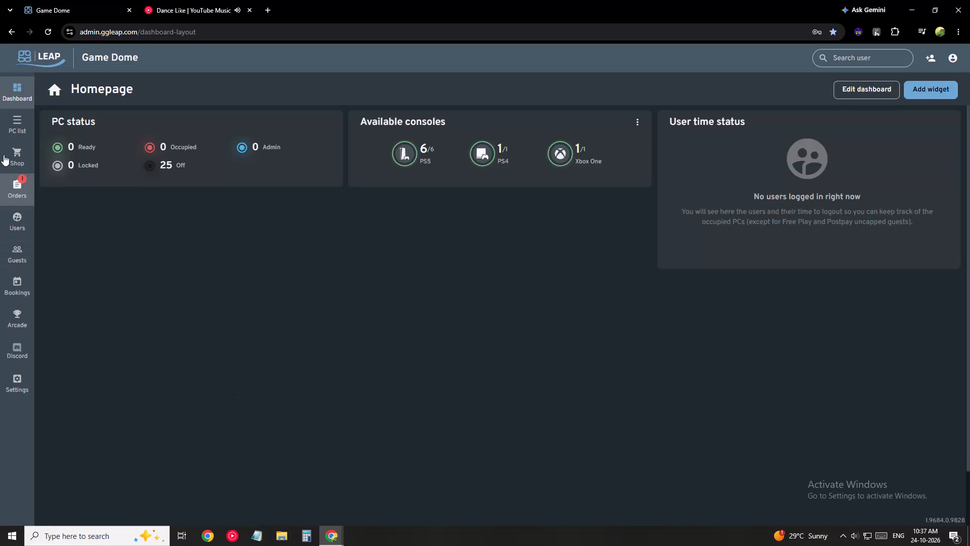
Open the PC list and look through the computers' status.
left_click(4, 124)
left_click(190, 0)
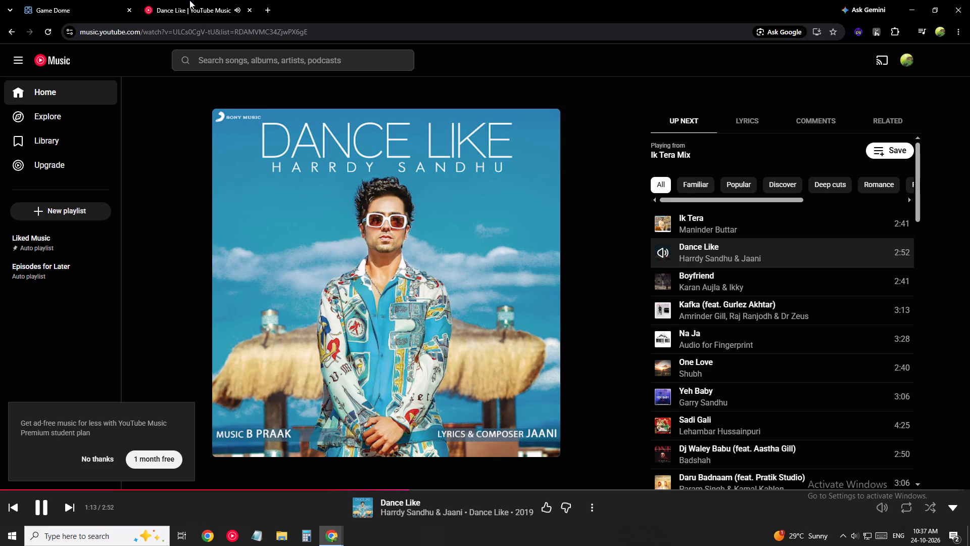
left_click(120, 0)
scroll(484, 530, "down", 2)
scroll(476, 545, "up", 1)
scroll(472, 545, "down", 3)
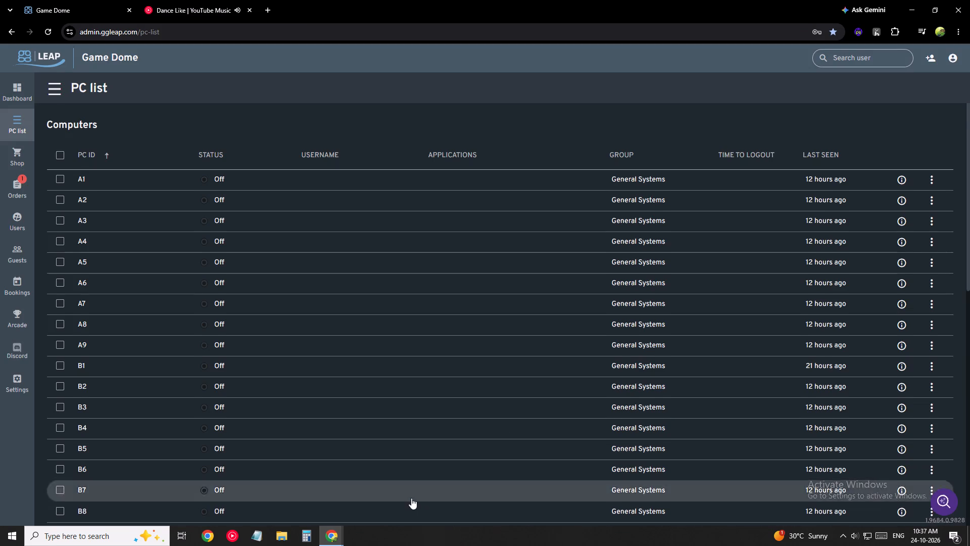
scroll(411, 498, "down", 1)
Switch to the browser window with the GD VIMAN MNAGAR spreadsheet.
left_click(338, 526)
left_click(324, 540)
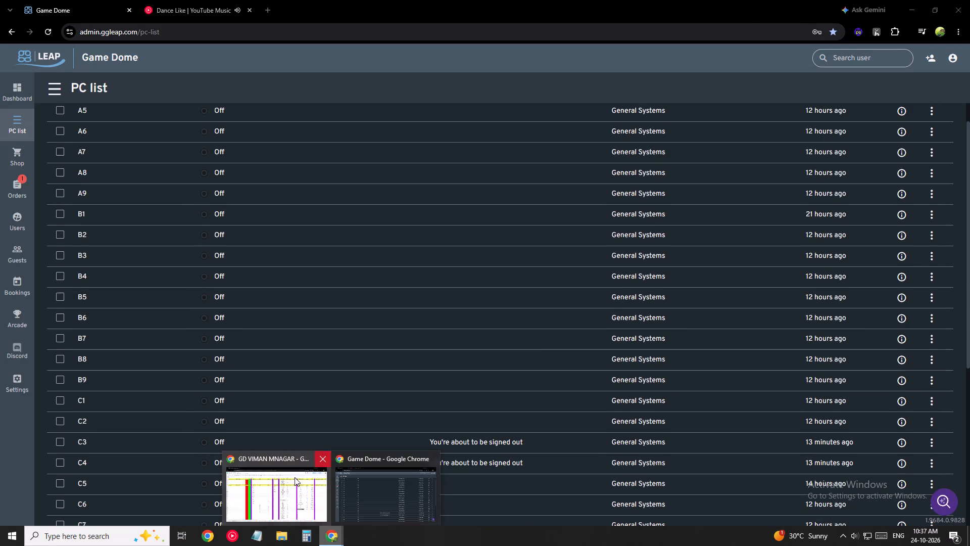
left_click(241, 509)
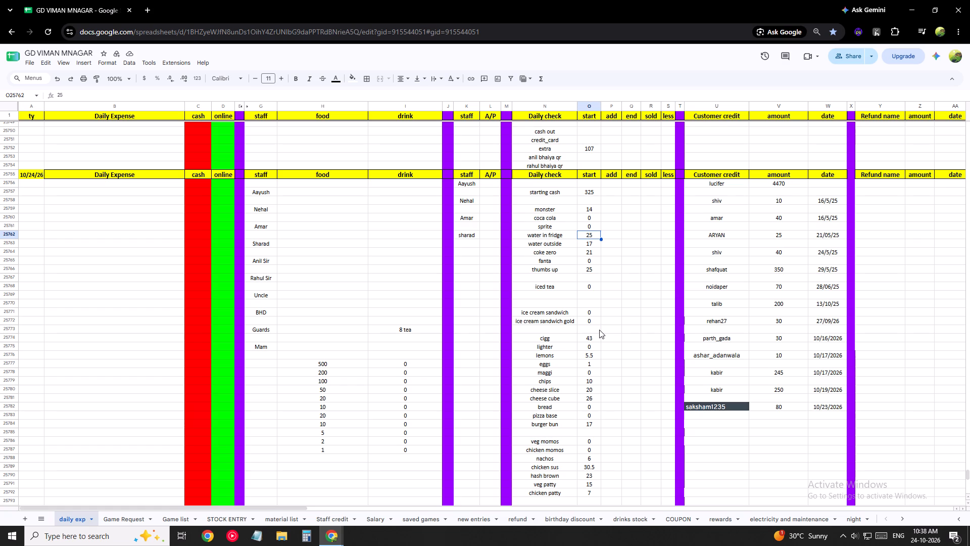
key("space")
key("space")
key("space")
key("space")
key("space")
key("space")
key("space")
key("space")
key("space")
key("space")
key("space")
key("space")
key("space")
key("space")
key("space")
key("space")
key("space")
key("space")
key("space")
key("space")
key("alt+Tab")
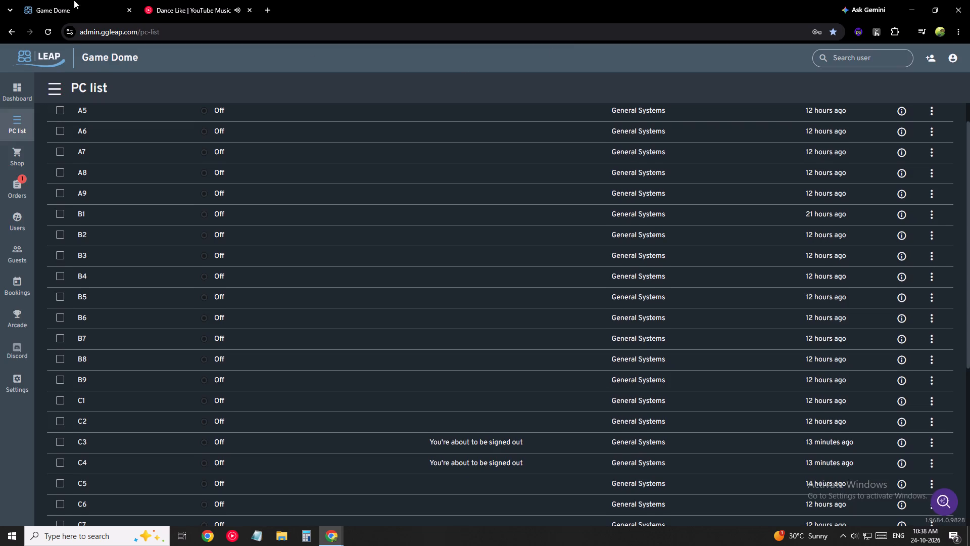
left_click(31, 0)
left_click(885, 58)
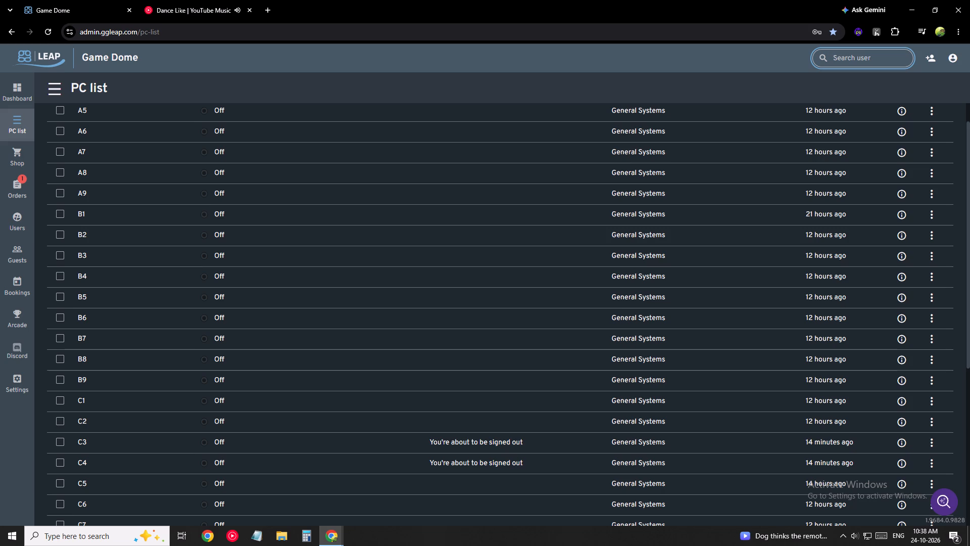
type("bharghav")
key("BackSpace")
key("BackSpace")
key("BackSpace")
key("BackSpace")
key("BackSpace")
key("BackSpace")
key("BackSpace")
key("BackSpace")
key("BackSpace")
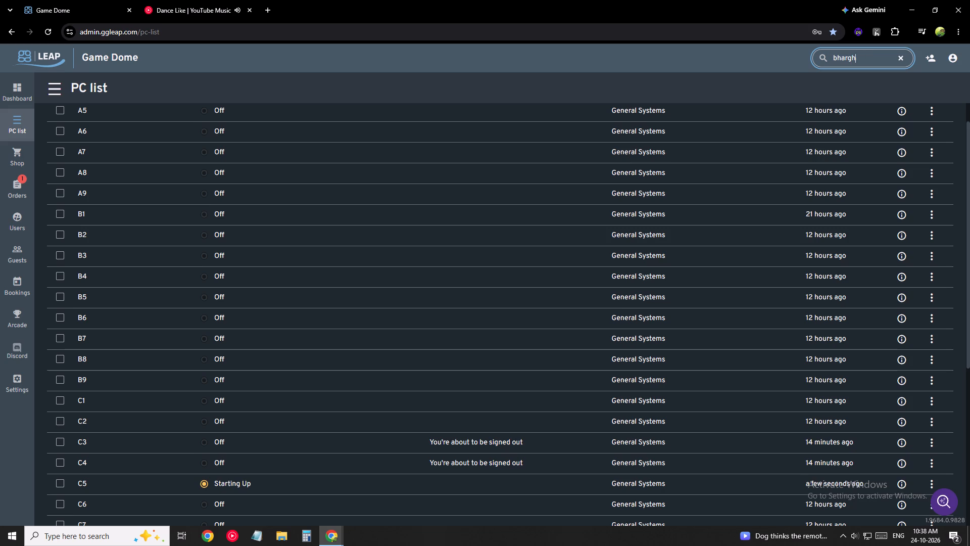
type("bahar")
key("BackSpace")
key("BackSpace")
key("BackSpace")
key("BackSpace")
type("har")
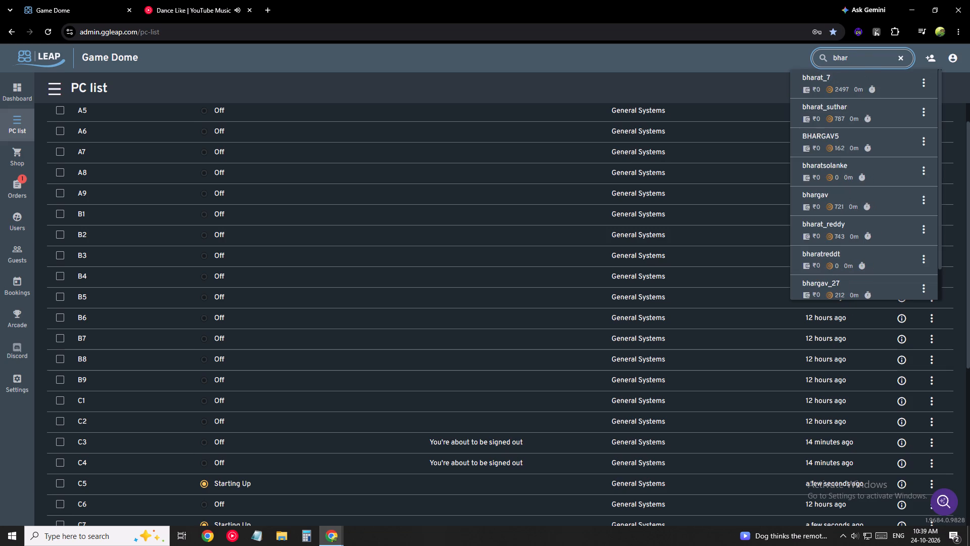
key("g")
key("BackSpace")
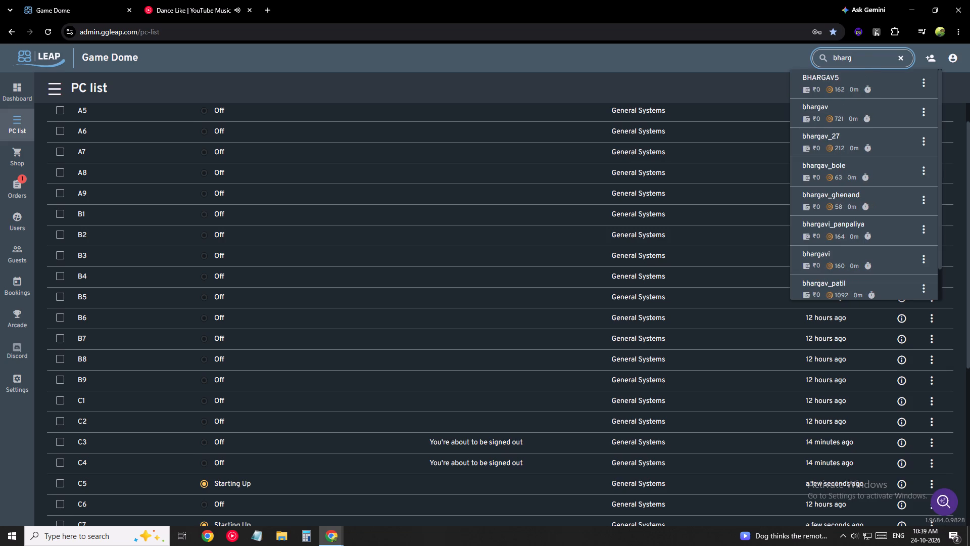
type("ga")
scroll(857, 257, "down", 3)
scroll(866, 186, "down", 4)
scroll(869, 206, "up", 2)
left_click(928, 74)
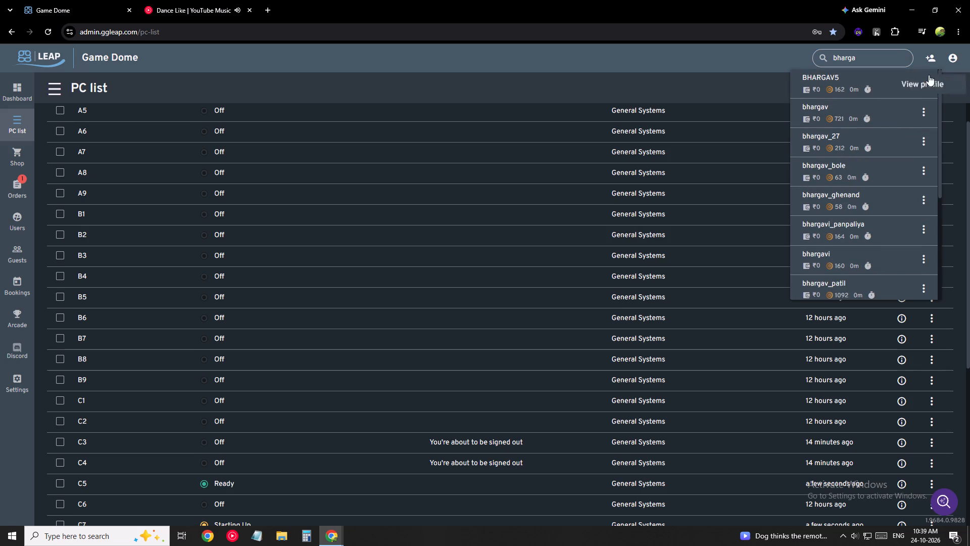
left_click(927, 86)
left_click(769, 477)
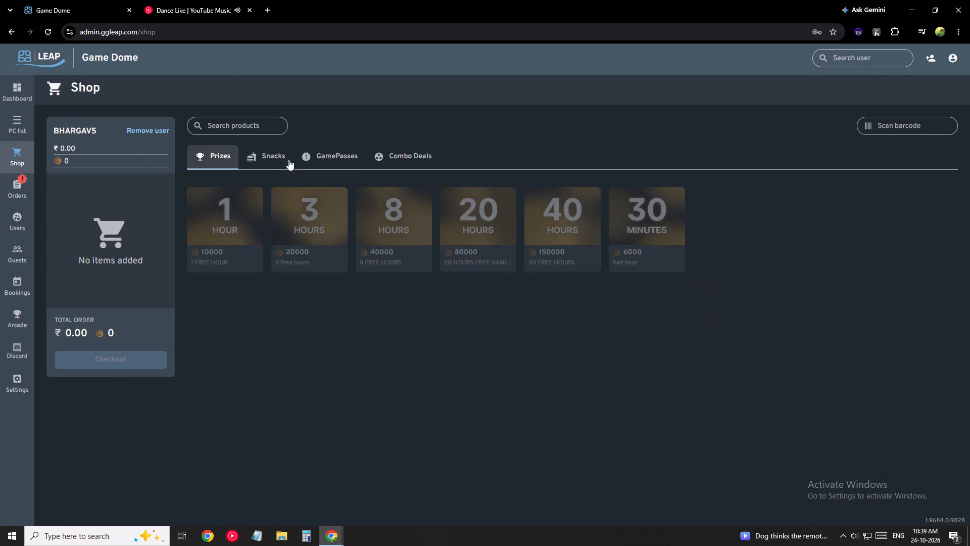
left_click(346, 160)
left_click(314, 181)
left_click(250, 234)
left_click(126, 350)
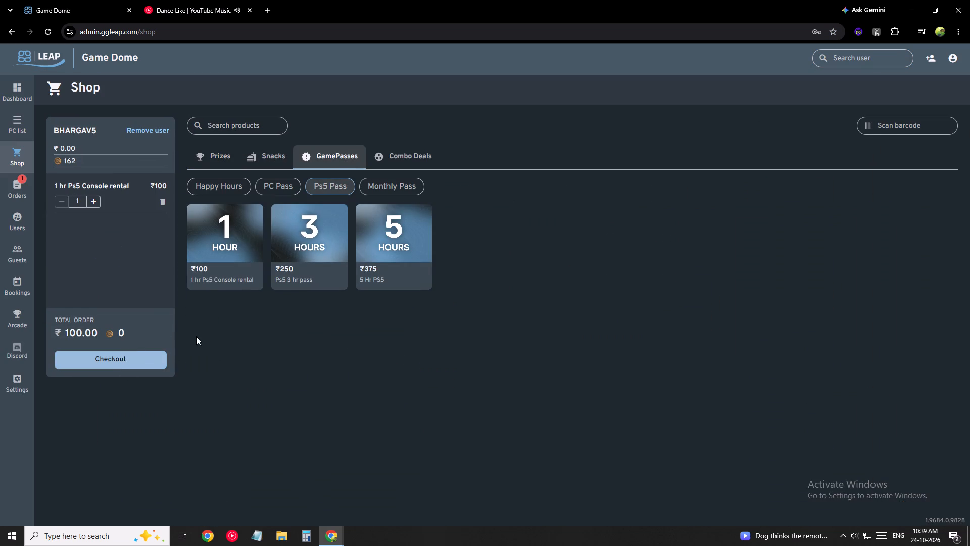
left_click(125, 356)
left_click(330, 284)
left_click(273, 442)
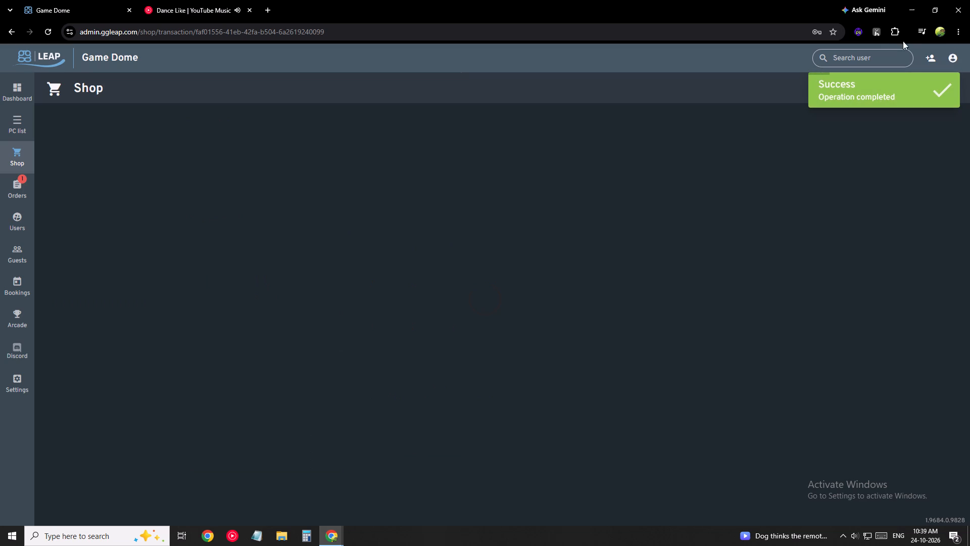
Search users for rishaan and open Quicksell for the Rishaan account.
left_click(877, 59)
type("rish")
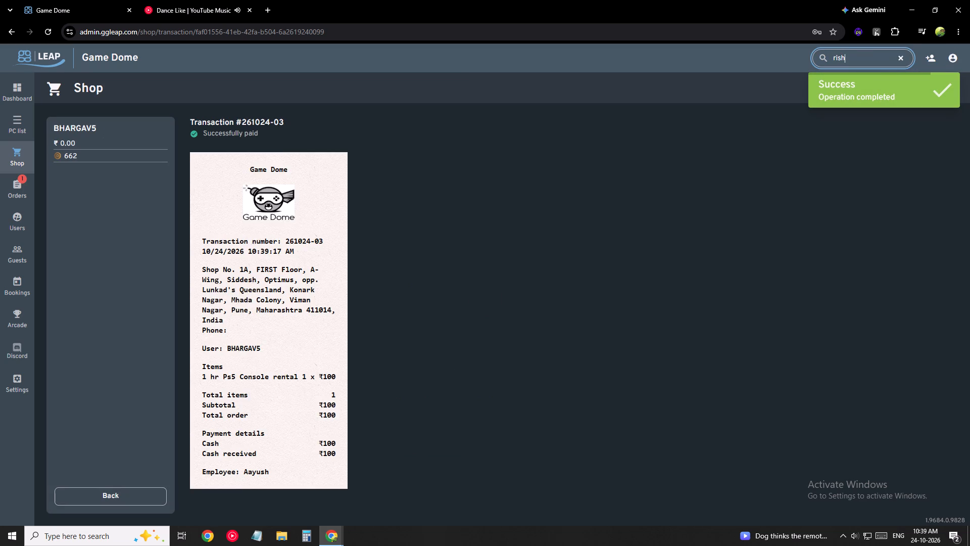
type("aan")
left_click(926, 73)
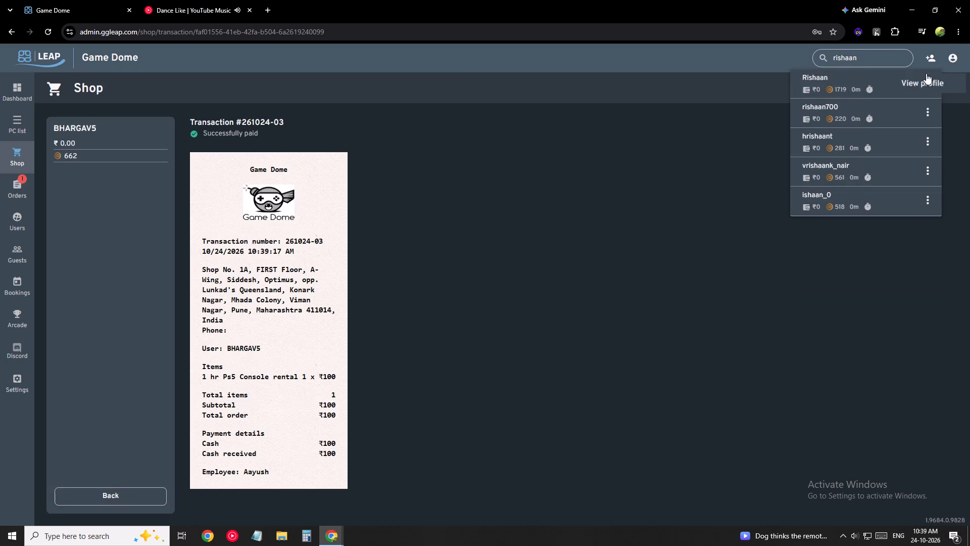
left_click(938, 83)
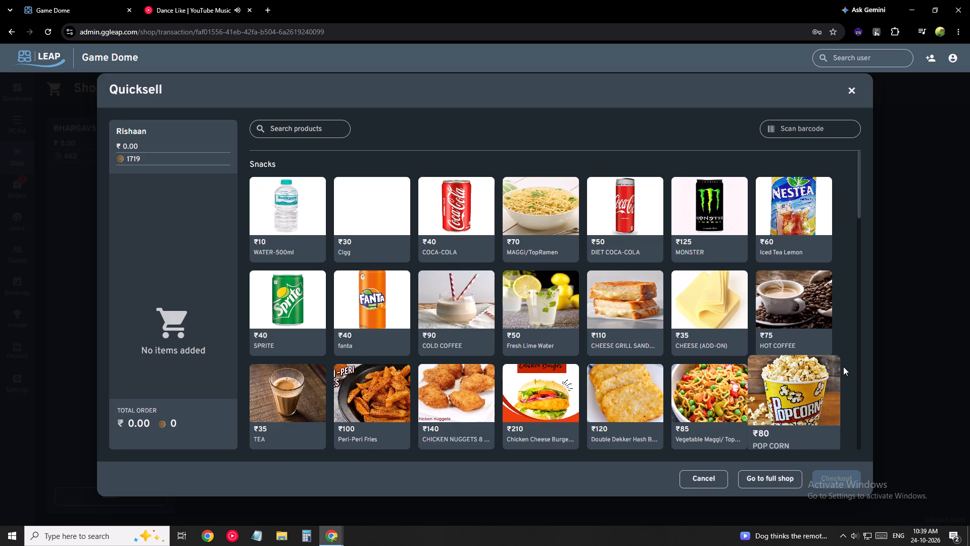
In the full shop, sell Rishaan one 1 hr Ps5 Console rental pass and charge the ₹100 order as cash.
left_click(758, 473)
left_click(307, 157)
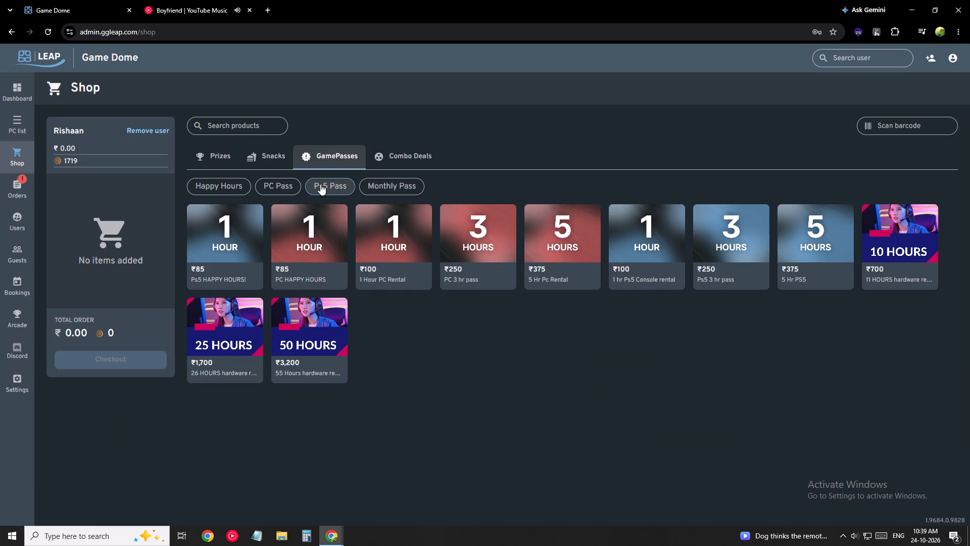
left_click(319, 180)
left_click(242, 264)
left_click(125, 366)
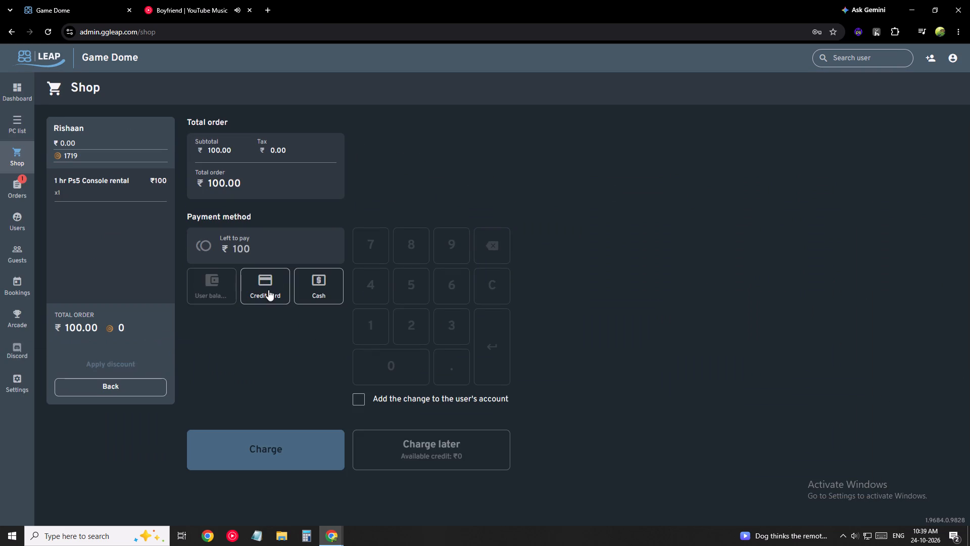
left_click(268, 289)
left_click(272, 298)
left_click(305, 288)
left_click(258, 433)
left_click(7, 134)
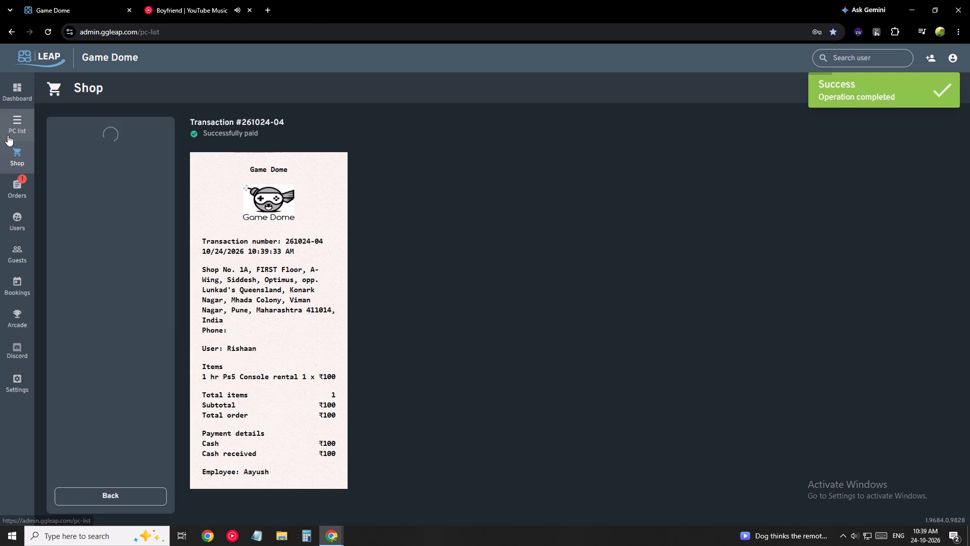
left_click(855, 61)
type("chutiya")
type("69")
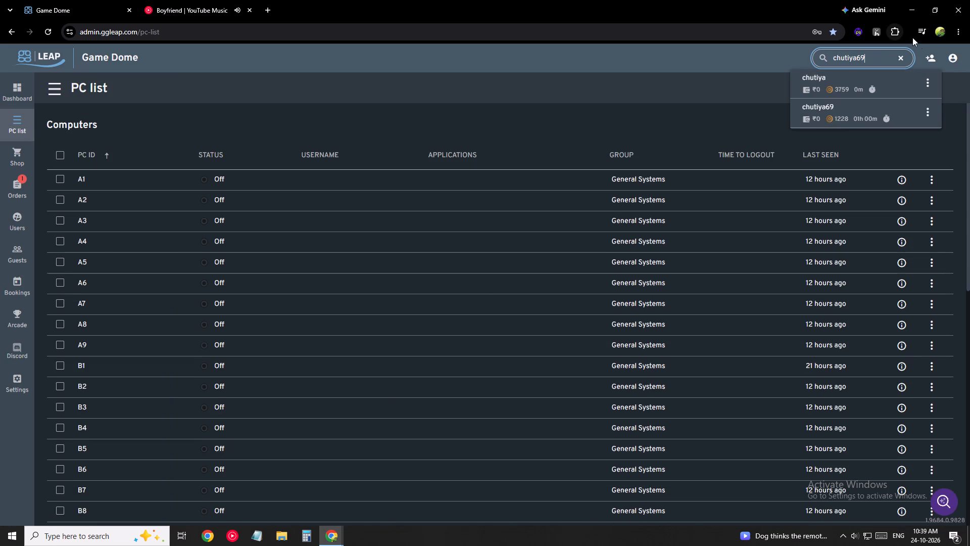
left_click(925, 75)
left_click(942, 134)
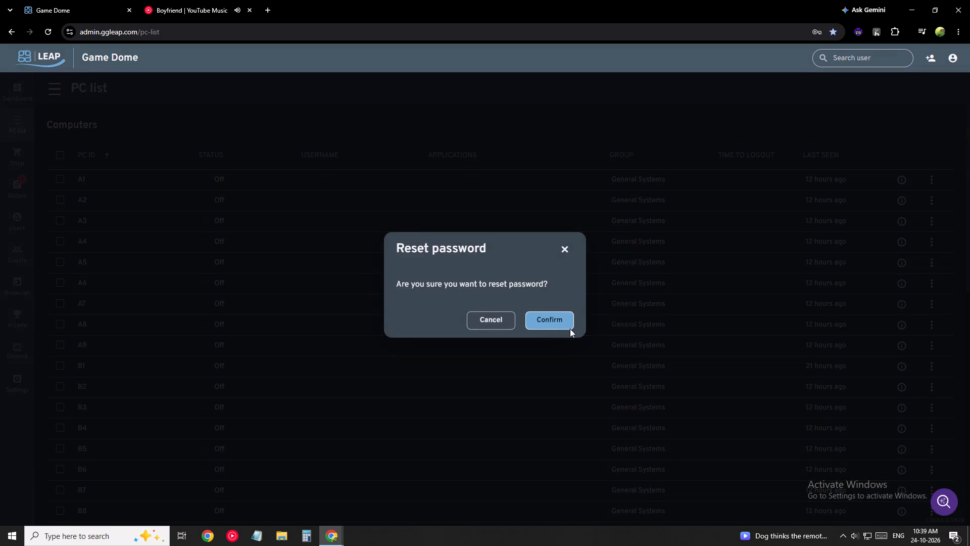
left_click(554, 325)
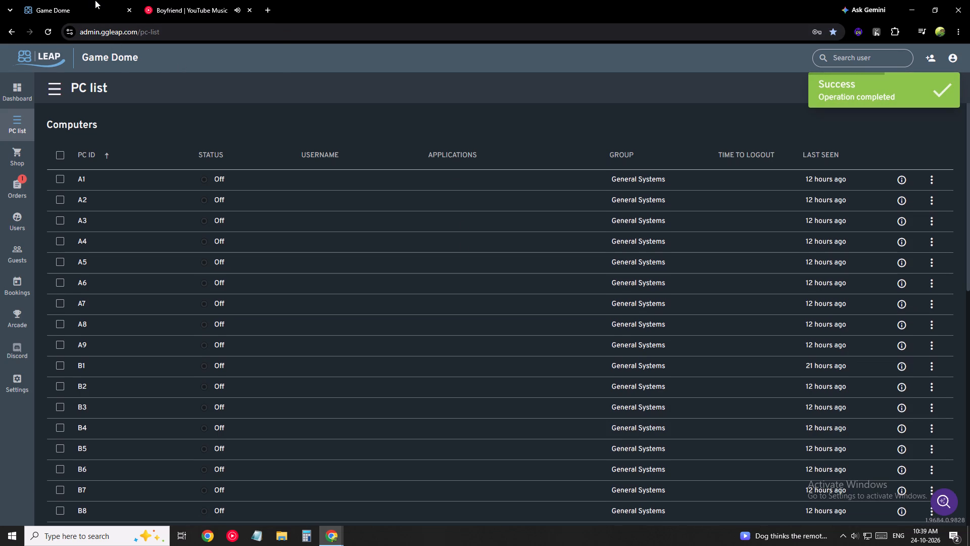
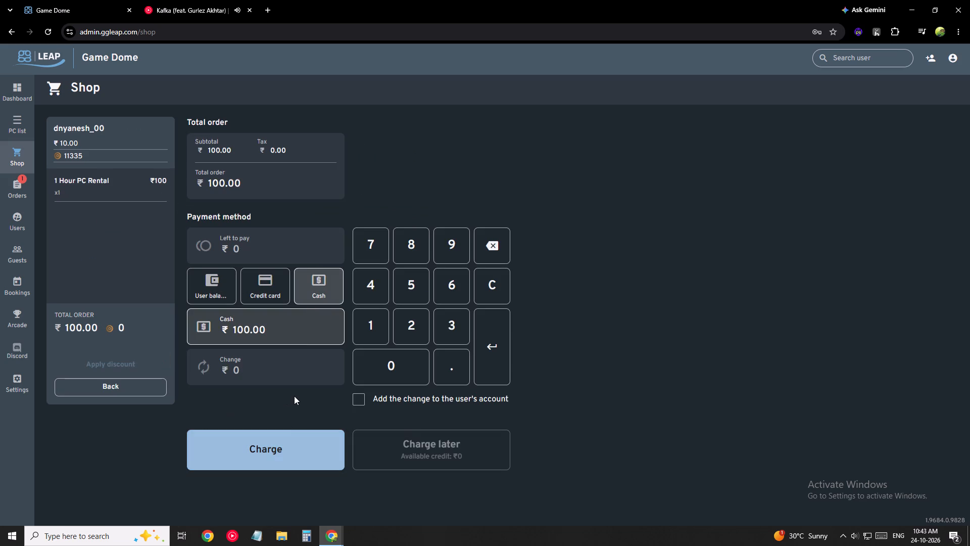
left_click(267, 443)
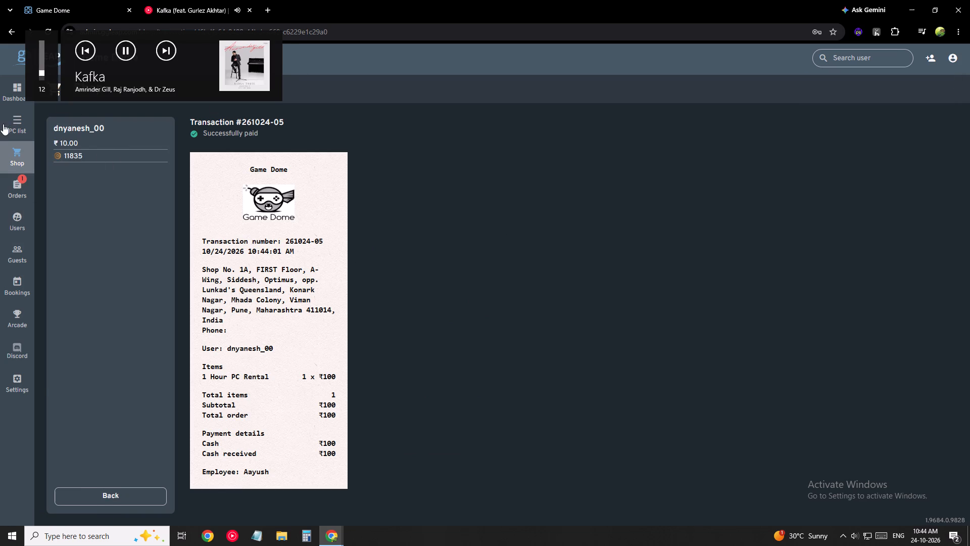
Go to the PC list and look over the status of the PCs and the users signed in on them.
left_click(8, 117)
scroll(522, 325, "down", 3)
scroll(455, 359, "up", 1)
scroll(452, 360, "down", 4)
scroll(429, 366, "up", 1)
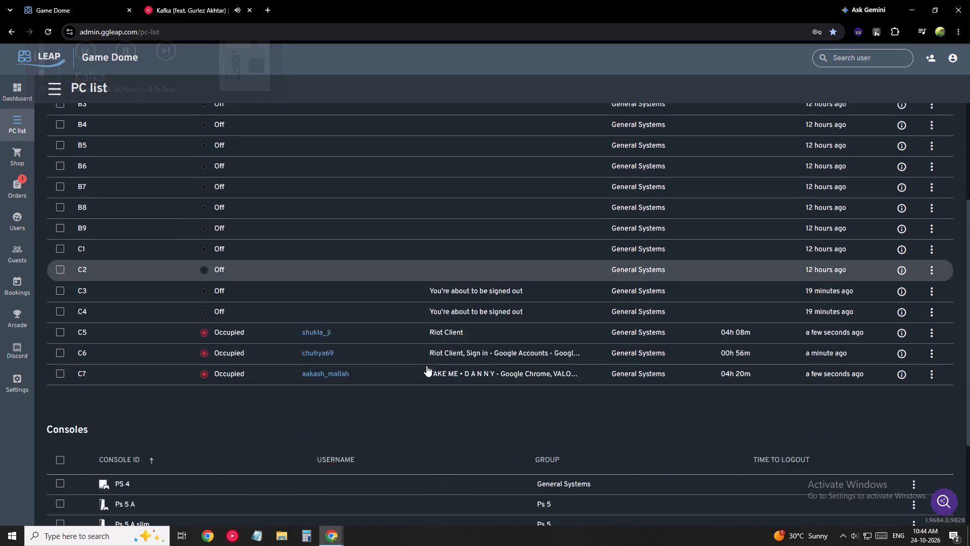
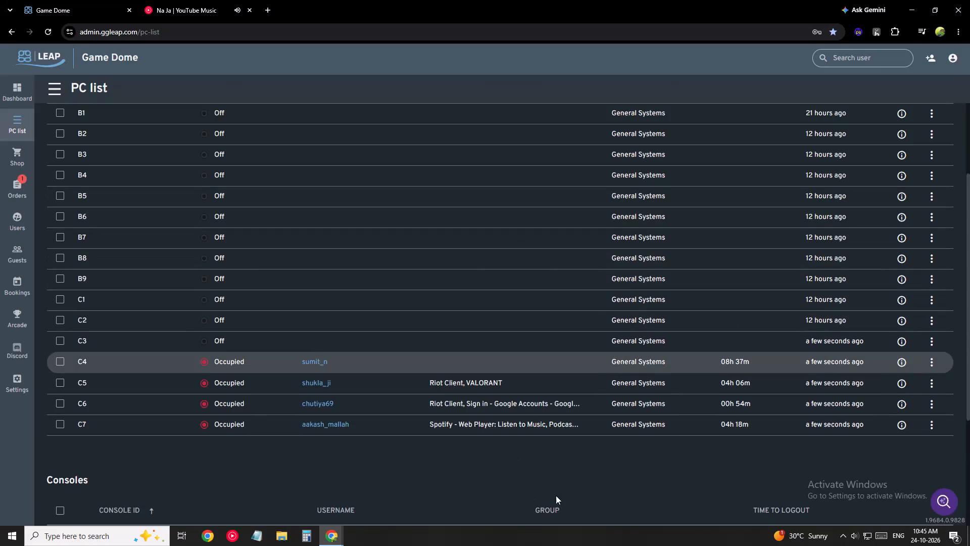
View the list of user applications running on PC C6, leaving them all running and C6 unselected.
left_click(584, 406)
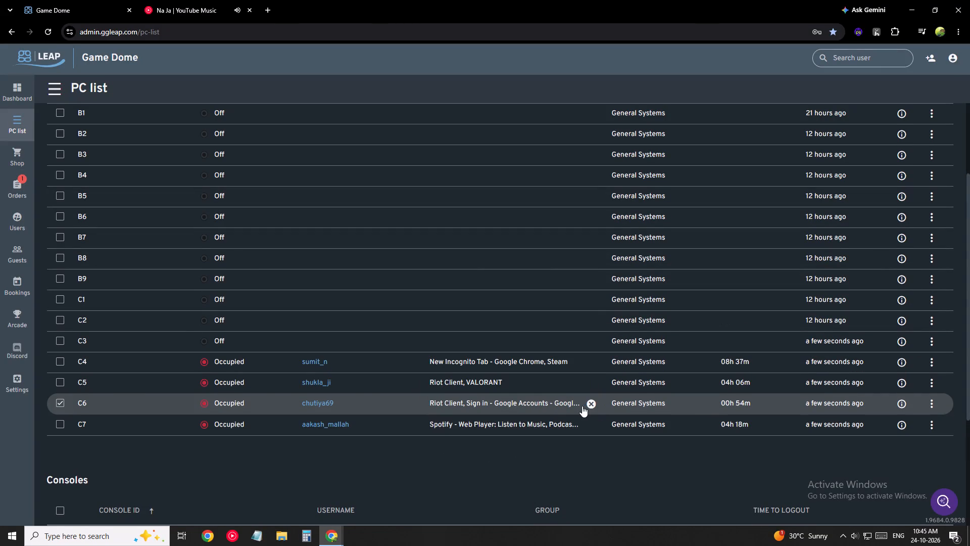
left_click(589, 408)
left_click(522, 329)
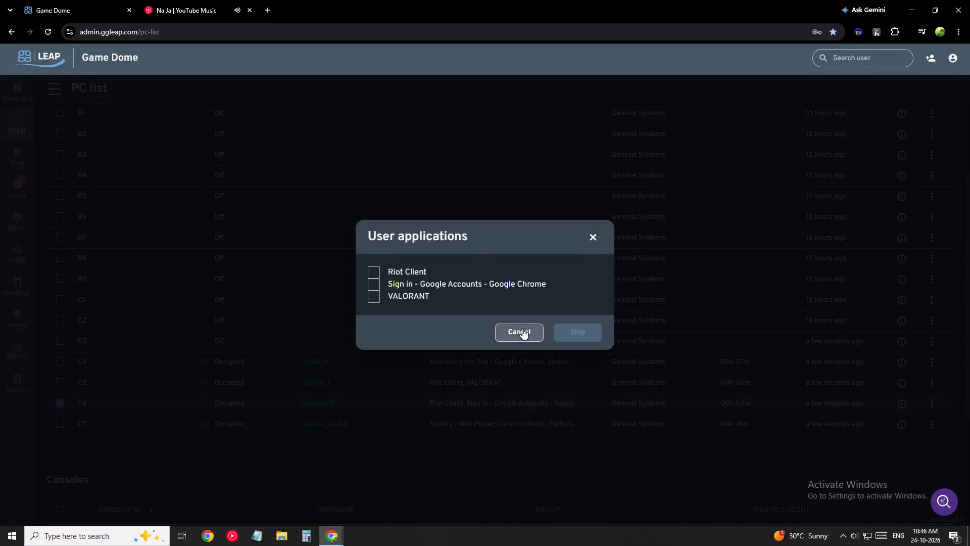
scroll(347, 431, "down", 2)
left_click(61, 299)
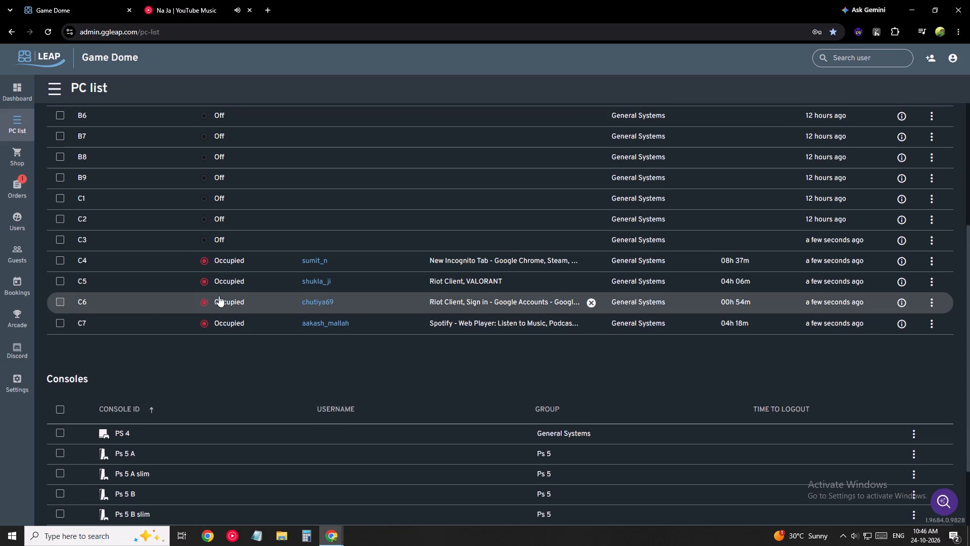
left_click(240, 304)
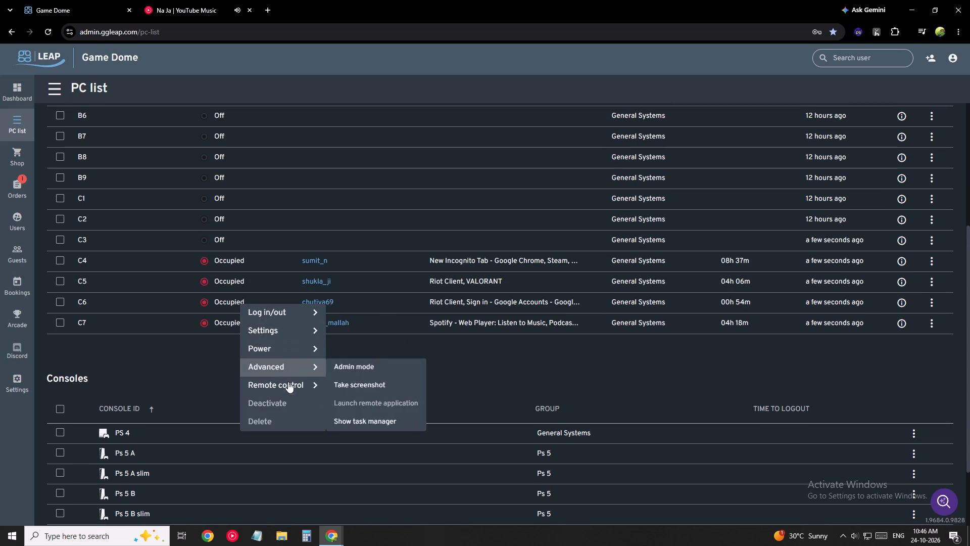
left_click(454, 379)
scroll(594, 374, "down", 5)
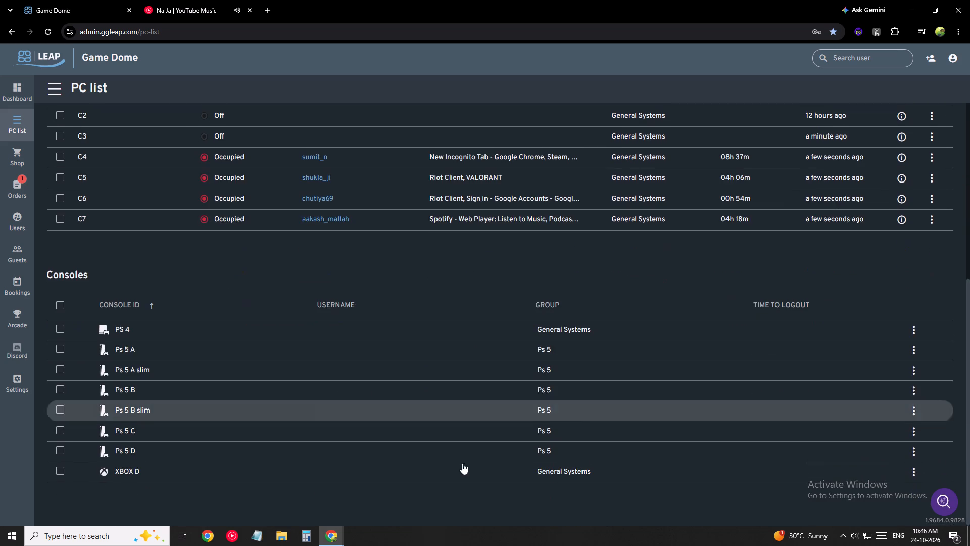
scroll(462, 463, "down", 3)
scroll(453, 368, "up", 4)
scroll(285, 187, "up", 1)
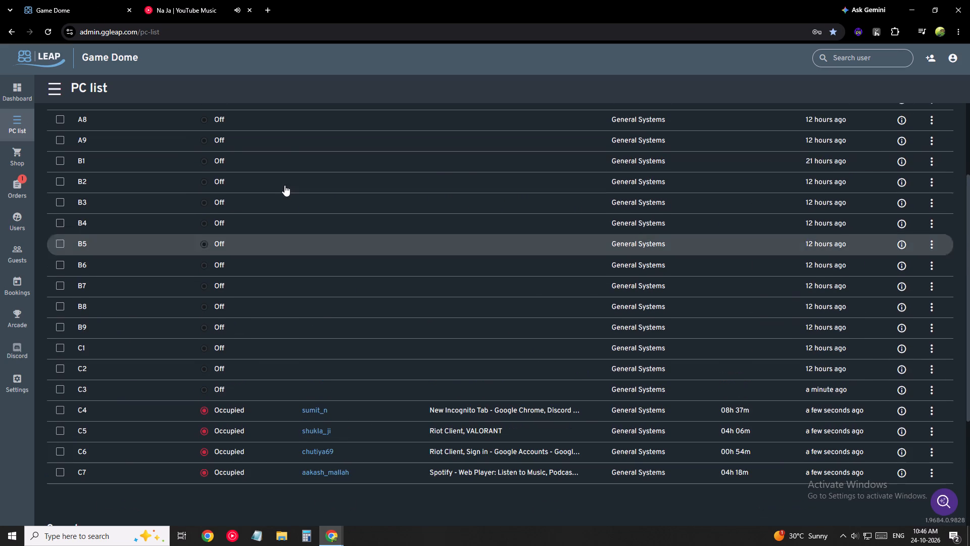
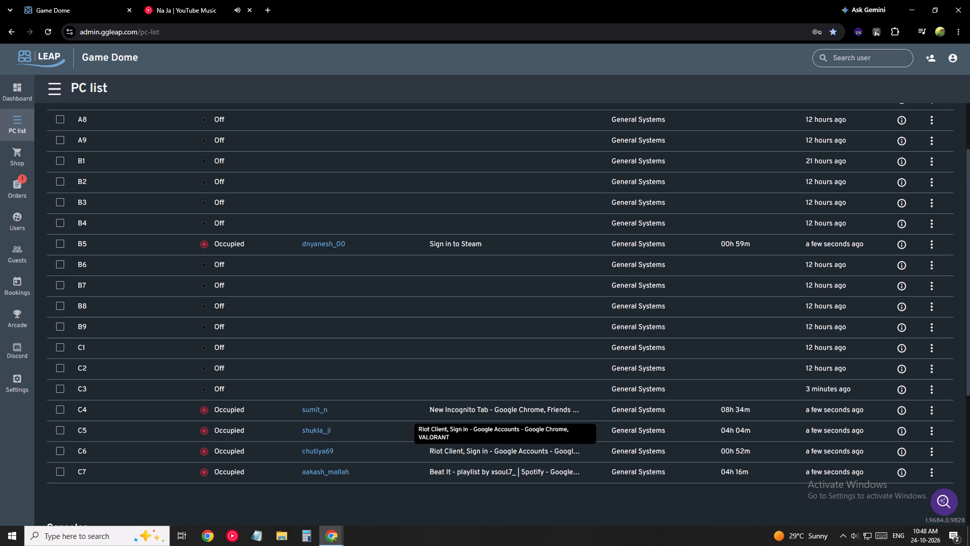
Close the New Incognito Tab Google Chrome application running on PC C4, leaving its other applications open.
scroll(663, 534, "up", 1)
scroll(187, 356, "down", 2)
scroll(197, 357, "up", 1)
scroll(201, 357, "down", 4)
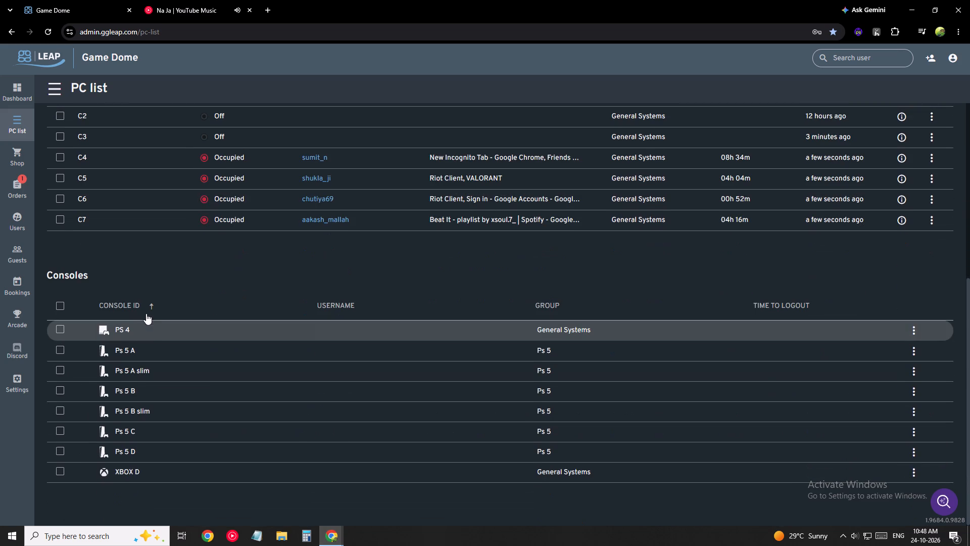
scroll(281, 242, "up", 2)
scroll(163, 250, "up", 2)
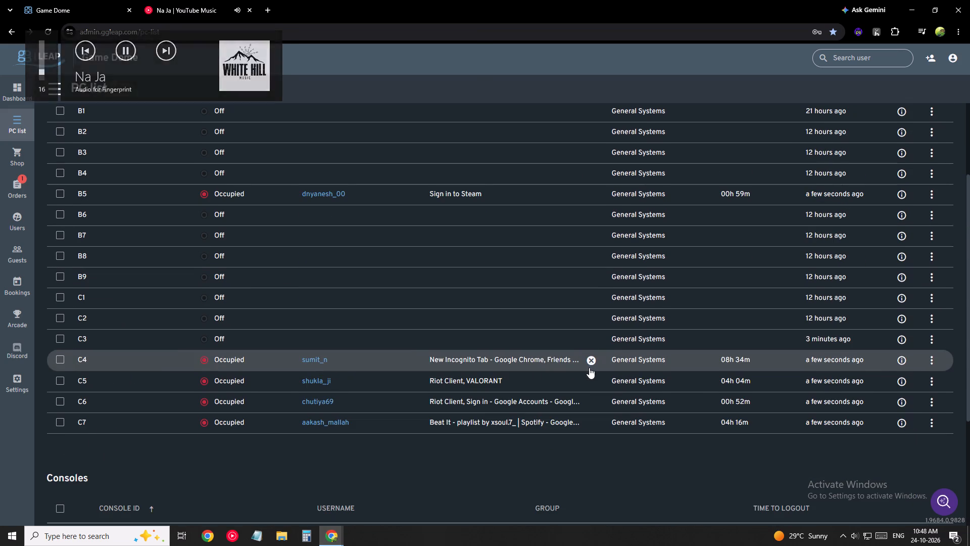
left_click(589, 359)
left_click(416, 268)
left_click(561, 327)
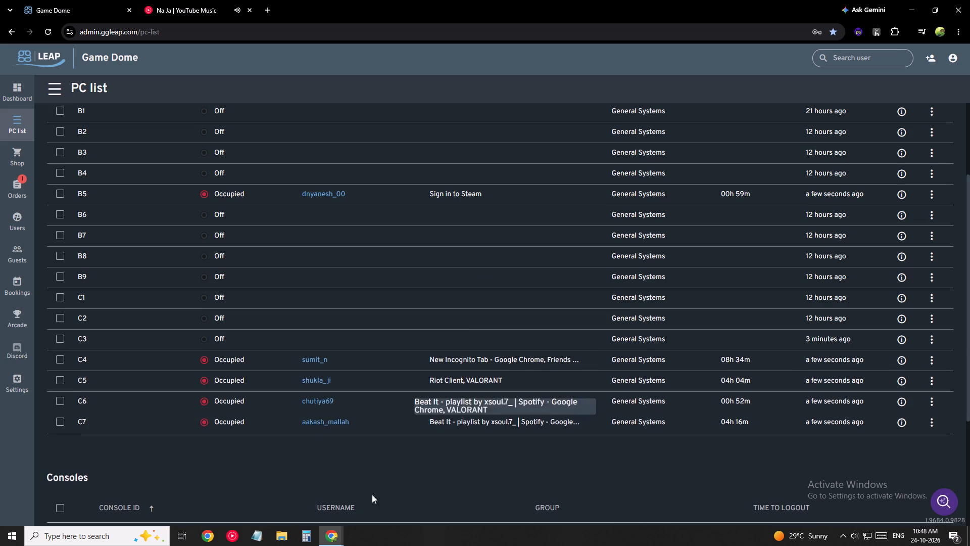
Look over the Consoles list and the occupied PCs above it.
scroll(475, 479, "down", 2)
scroll(346, 426, "down", 2)
scroll(184, 404, "down", 1)
scroll(158, 411, "up", 1)
scroll(153, 414, "down", 1)
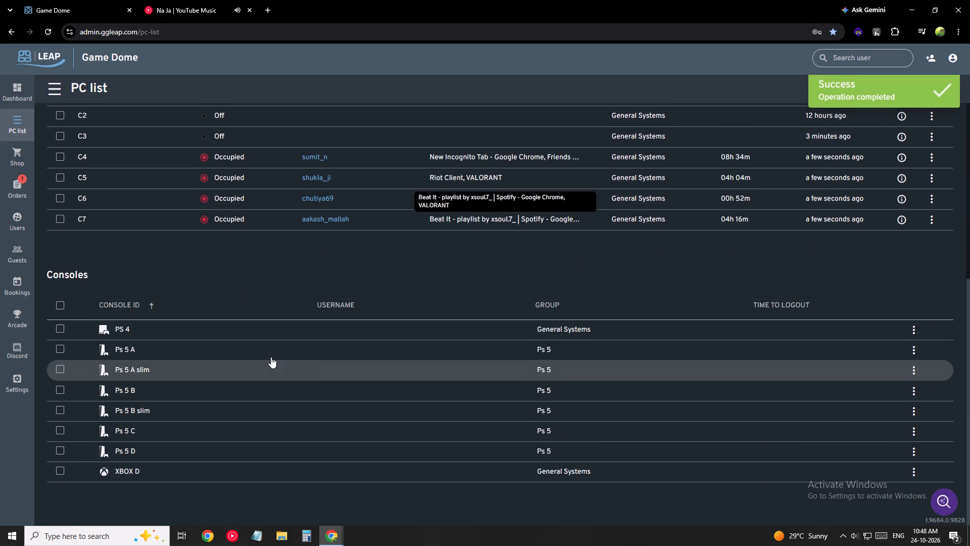
scroll(271, 356, "up", 1)
scroll(271, 356, "down", 1)
scroll(271, 356, "up", 1)
scroll(793, 416, "down", 2)
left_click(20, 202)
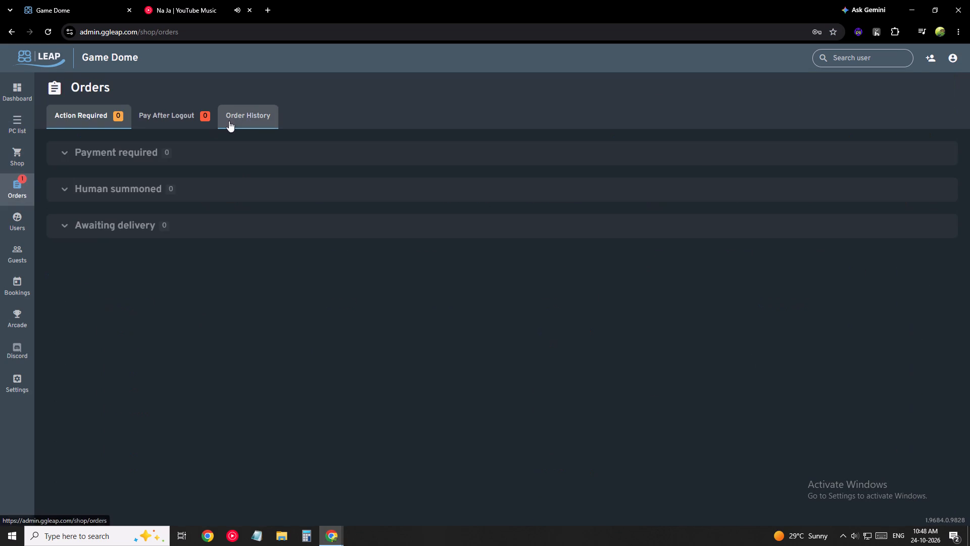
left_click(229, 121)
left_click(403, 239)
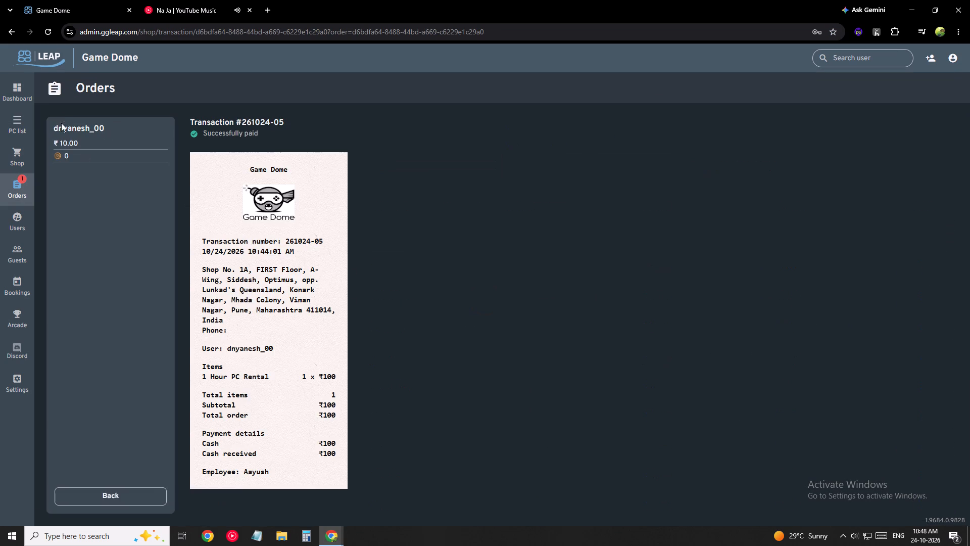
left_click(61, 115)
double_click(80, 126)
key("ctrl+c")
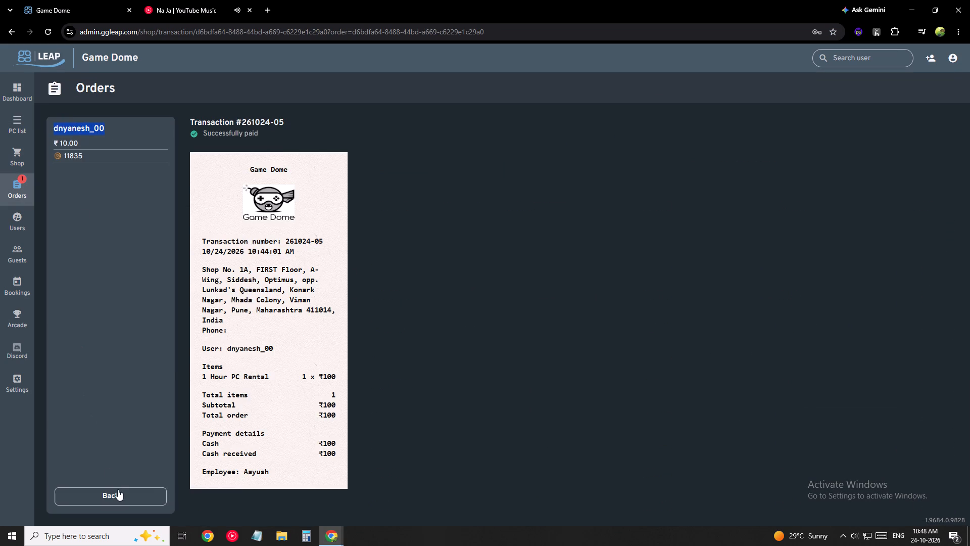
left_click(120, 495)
Open Rishaan's ₹100 order from the order history and copy the username.
left_click(388, 267)
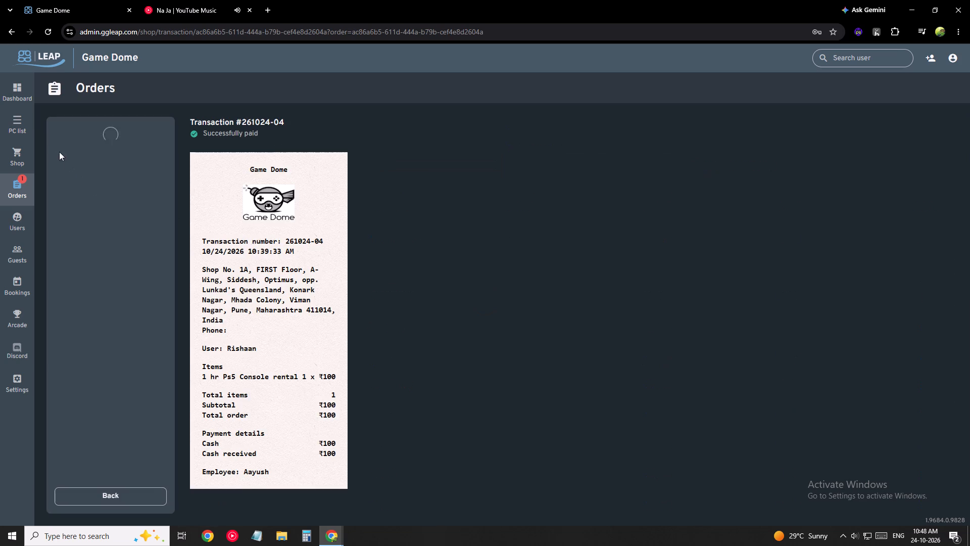
double_click(71, 126)
key("ctrl+c")
Log the user Rishaan in to console Ps 5 A in the Consoles list, using the copied username.
left_click(23, 119)
scroll(228, 381, "down", 6)
scroll(430, 425, "up", 1)
scroll(431, 425, "down", 4)
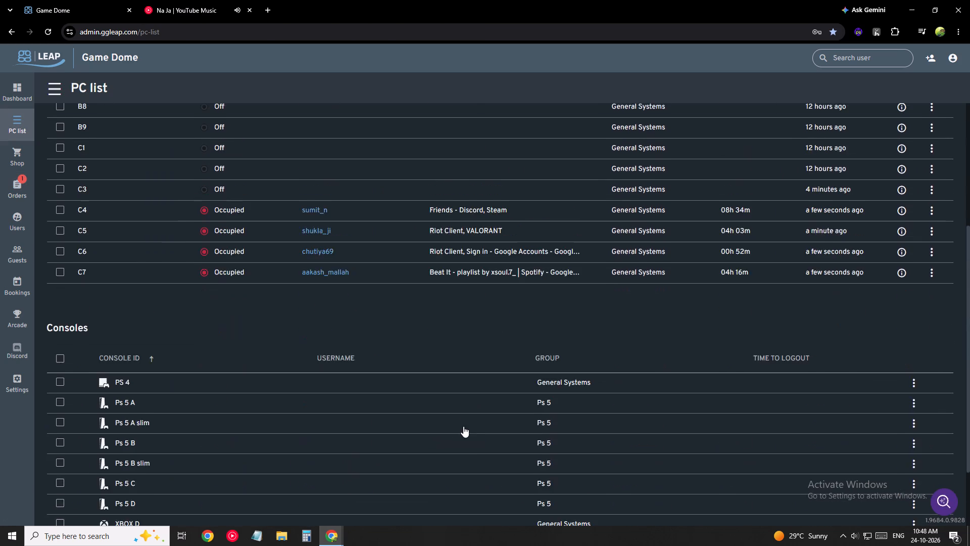
scroll(463, 426, "down", 2)
left_click(920, 348)
left_click(940, 365)
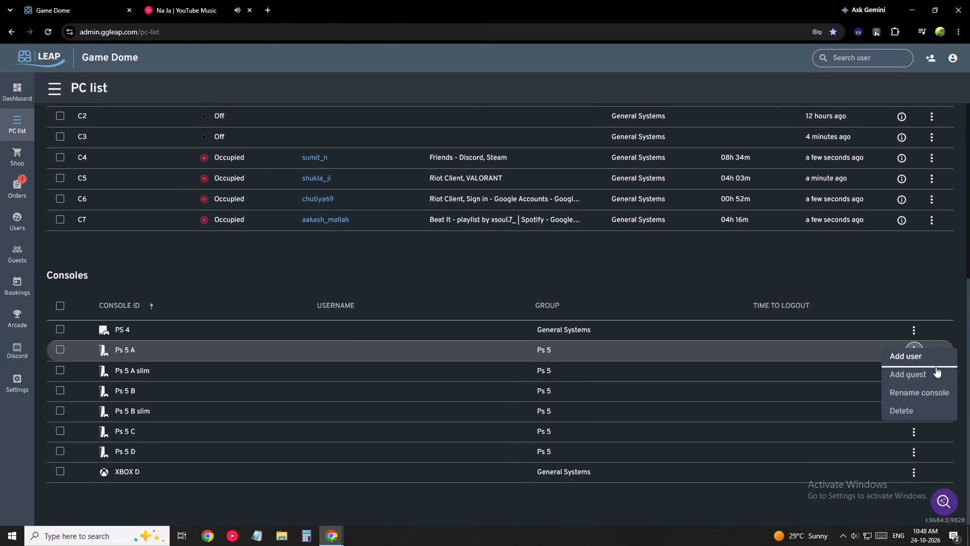
left_click(414, 280)
key("ctrl+v")
left_click(446, 305)
left_click(460, 316)
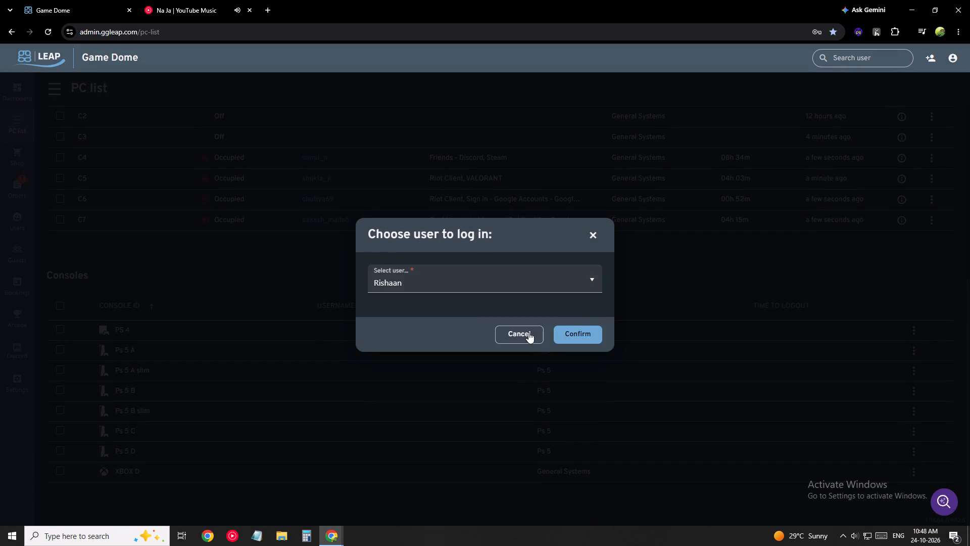
left_click(552, 332)
left_click(581, 338)
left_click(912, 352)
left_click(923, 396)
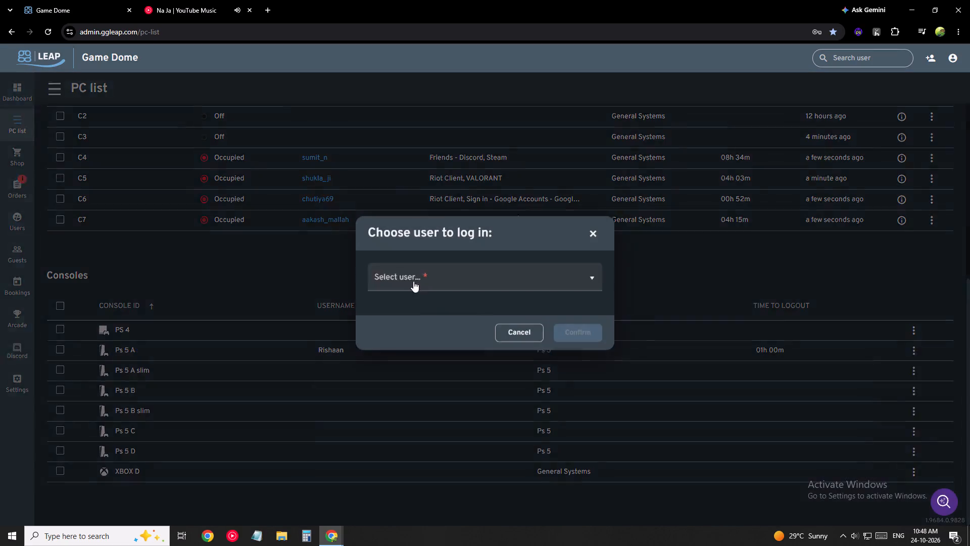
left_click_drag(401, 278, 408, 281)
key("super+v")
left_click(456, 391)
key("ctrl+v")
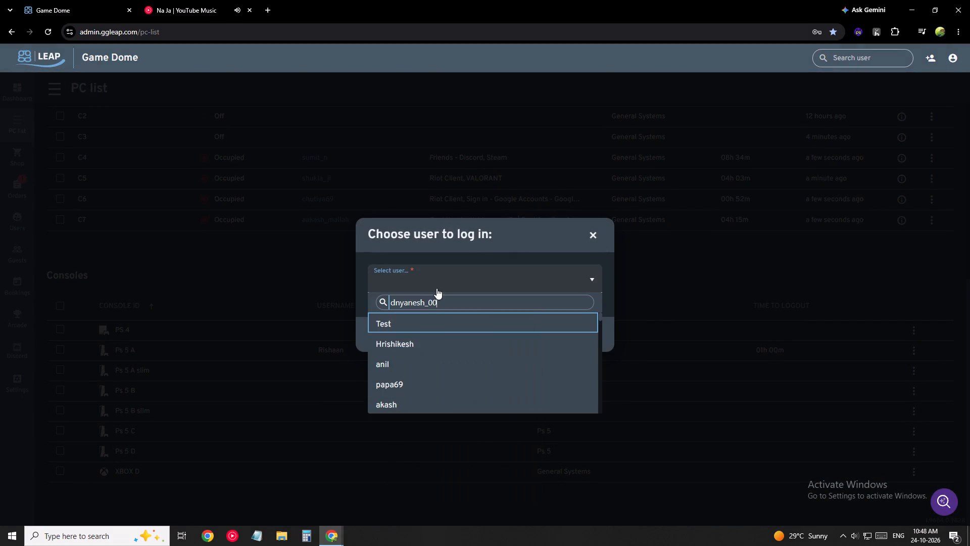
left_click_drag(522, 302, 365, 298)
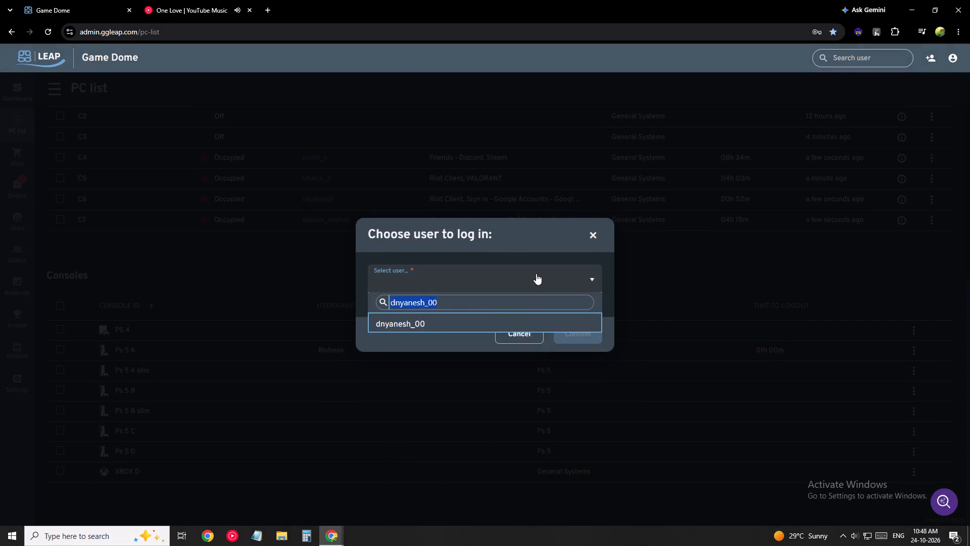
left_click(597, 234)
left_click(18, 179)
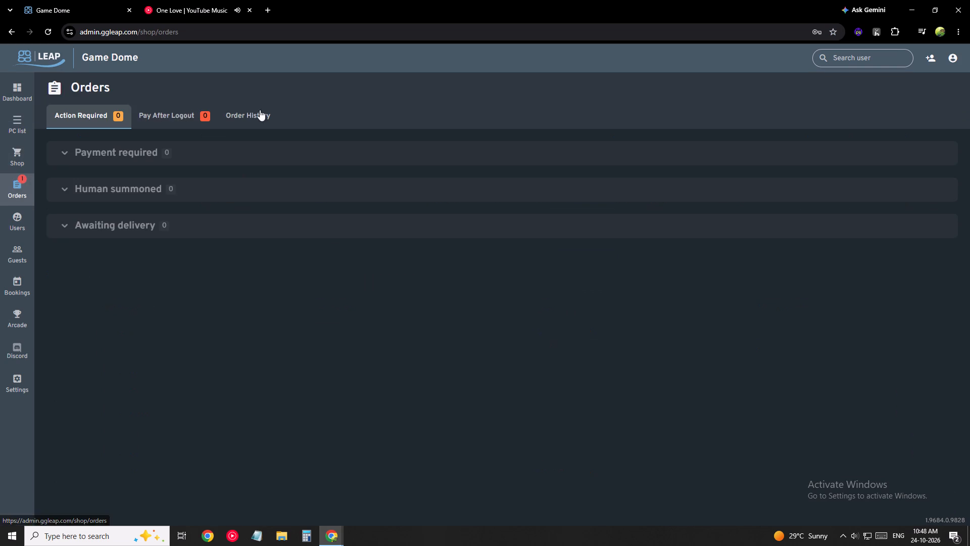
left_click(258, 120)
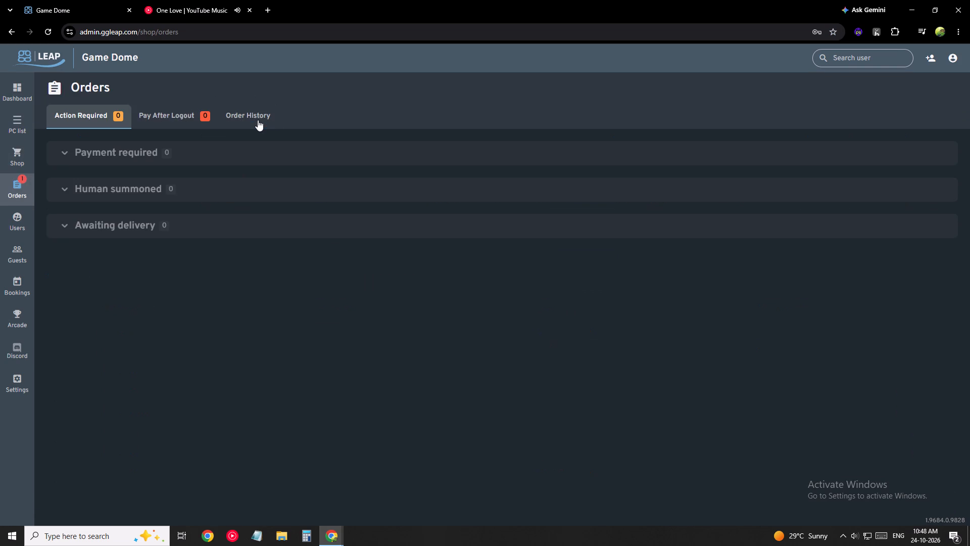
left_click(259, 112)
left_click(249, 117)
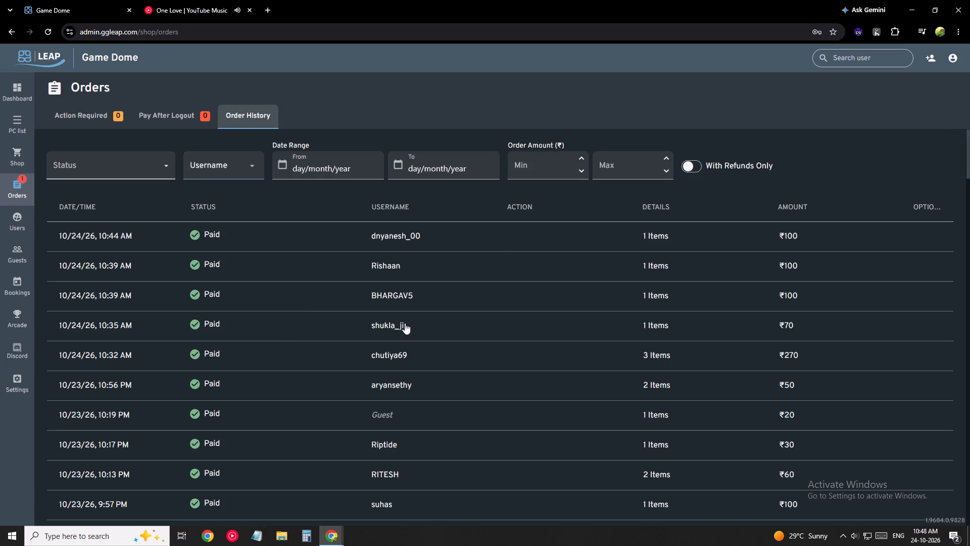
left_click(411, 297)
triple_click(61, 138)
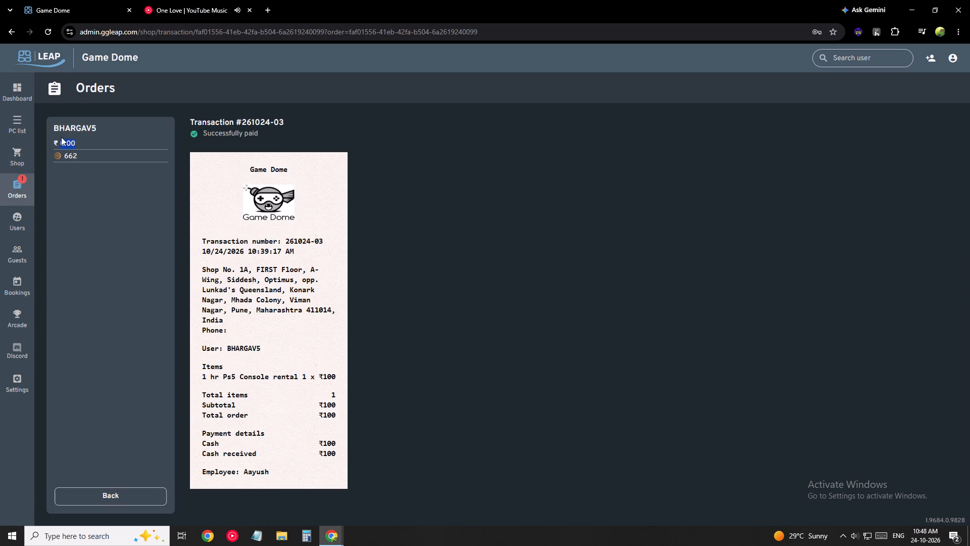
double_click(62, 134)
key("ctrl+c")
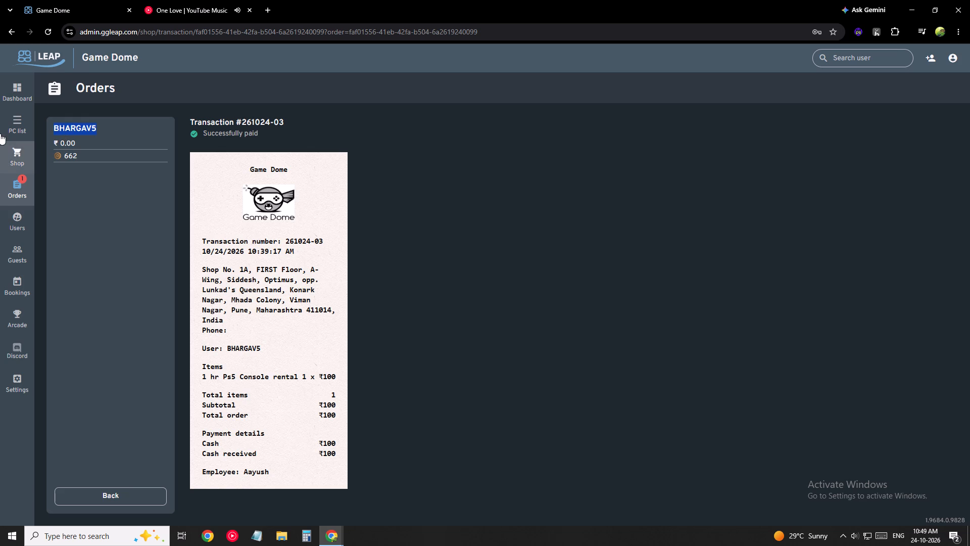
left_click(0, 128)
scroll(188, 304, "down", 9)
scroll(385, 412, "down", 2)
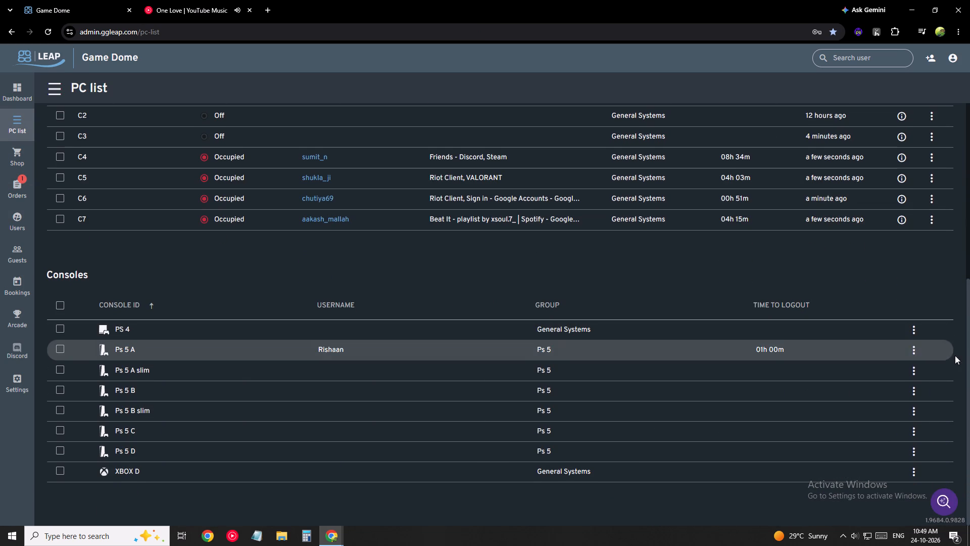
left_click(913, 350)
left_click(925, 390)
left_click(440, 280)
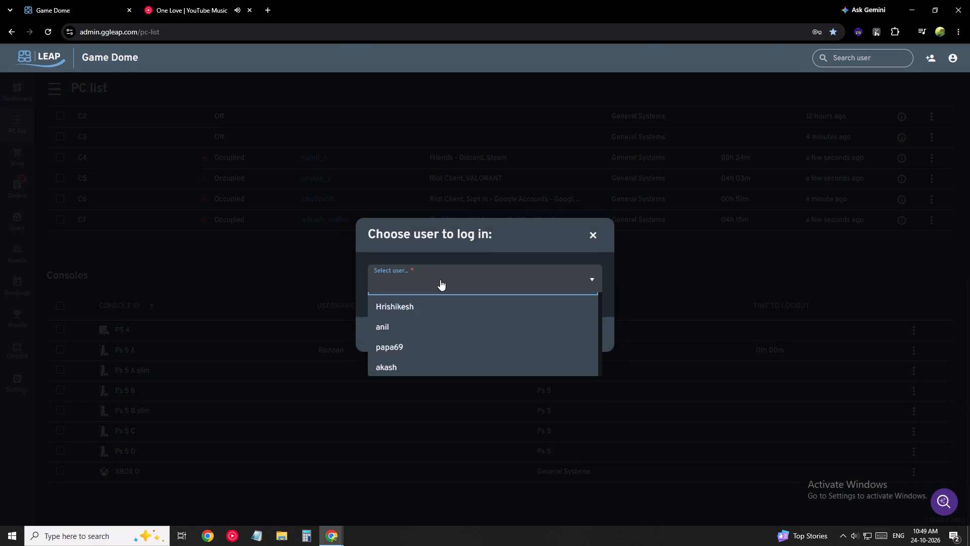
key("ctrl+v")
left_click(458, 301)
left_click(491, 320)
left_click(592, 334)
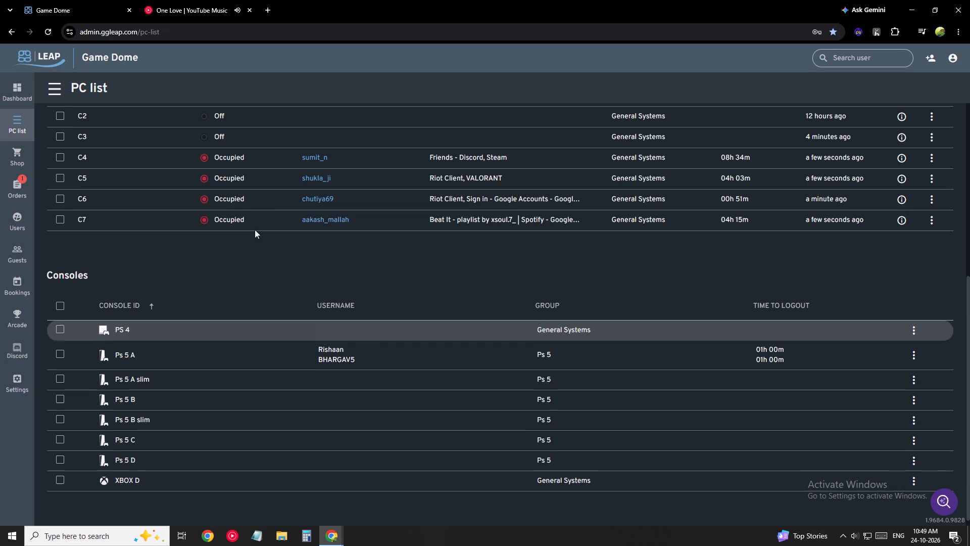
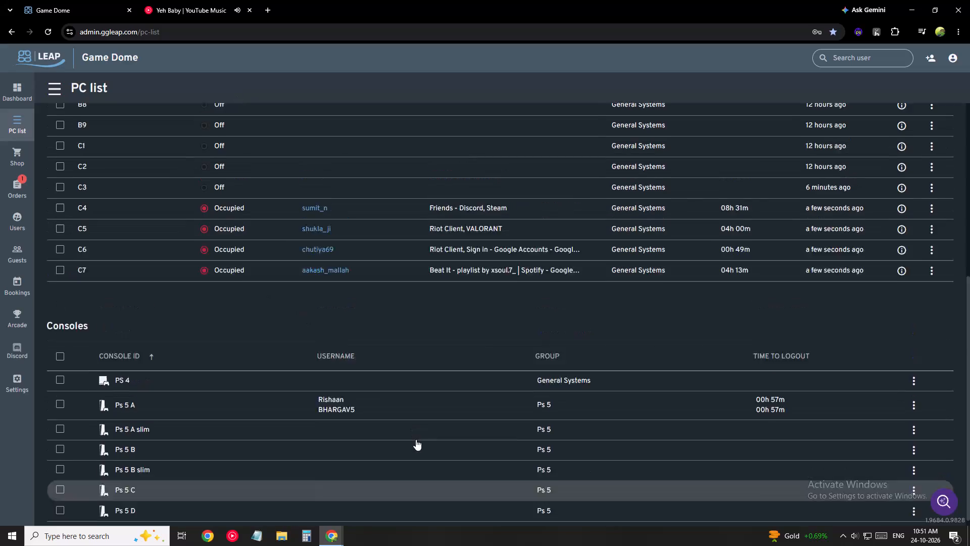
Look over the Computers list, and check the order history for recent orders.
scroll(416, 439, "up", 3)
scroll(467, 407, "up", 1)
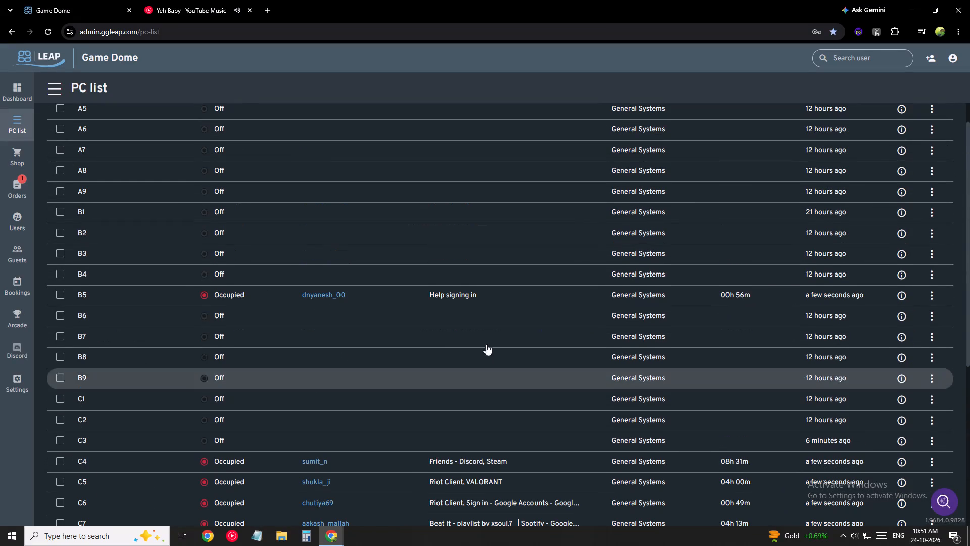
scroll(224, 254, "up", 5)
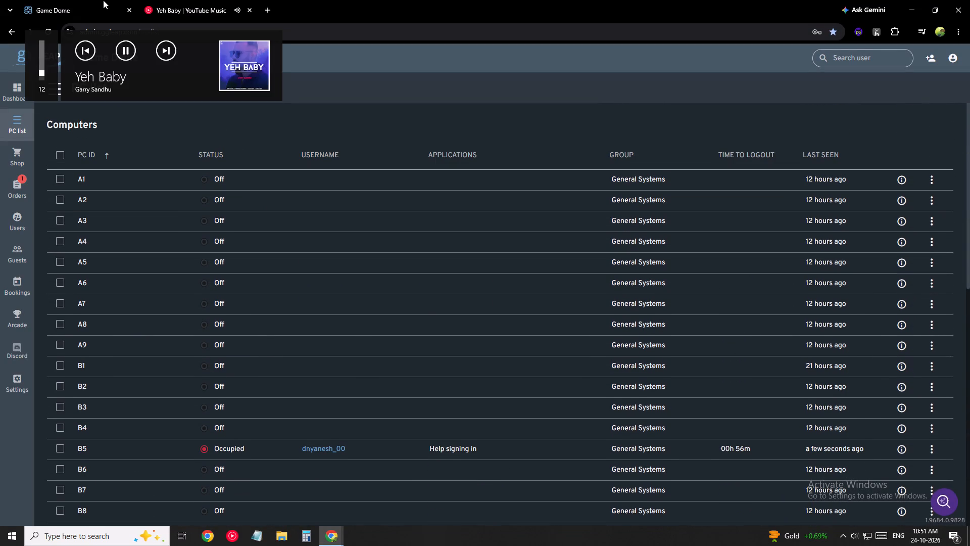
scroll(318, 214, "down", 3)
left_click(14, 185)
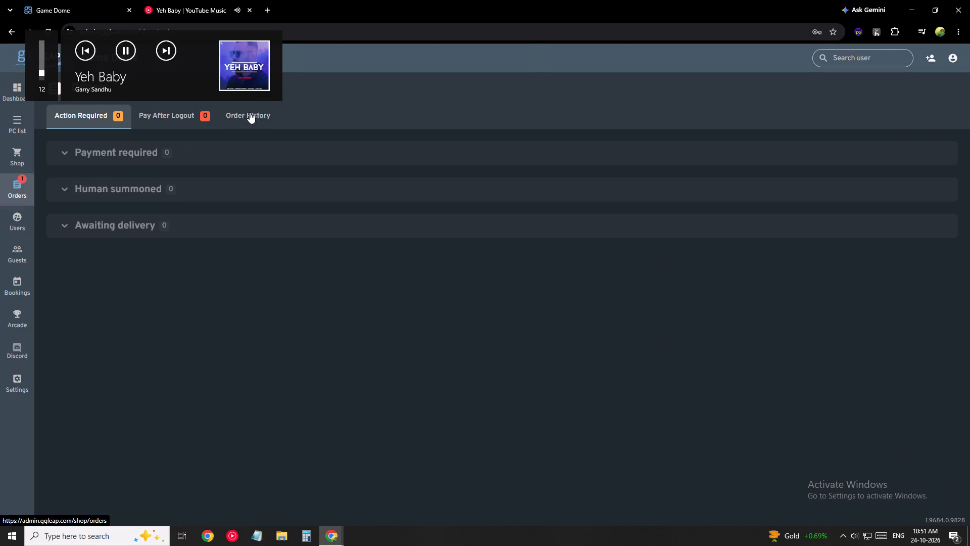
left_click(167, 116)
left_click(239, 110)
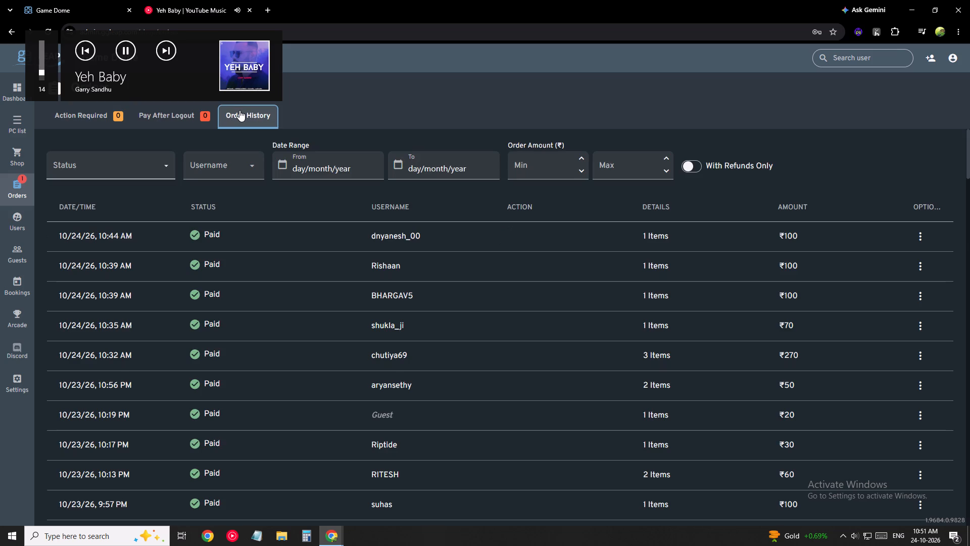
Go back to the PC list and review the occupied computers and the Consoles list.
left_click(6, 121)
scroll(363, 231, "down", 3)
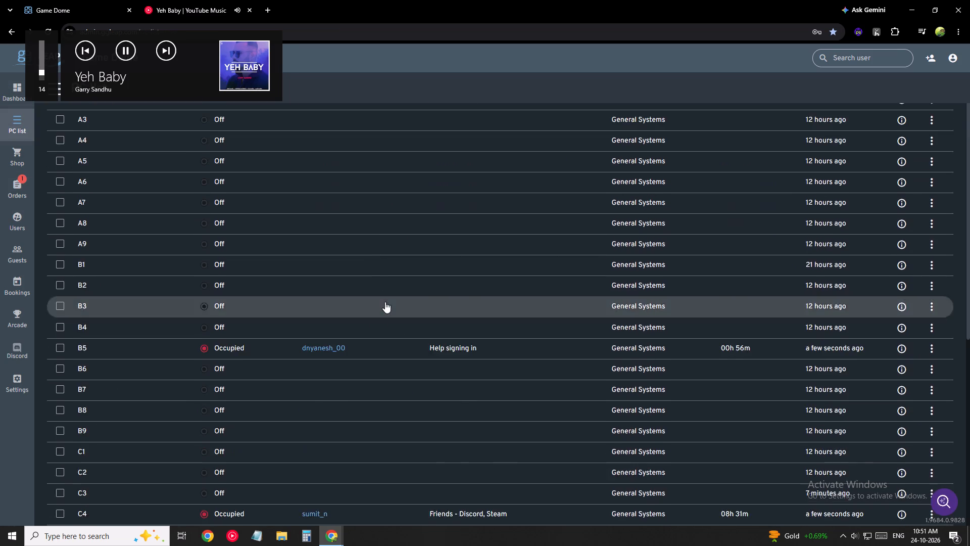
scroll(385, 302, "down", 6)
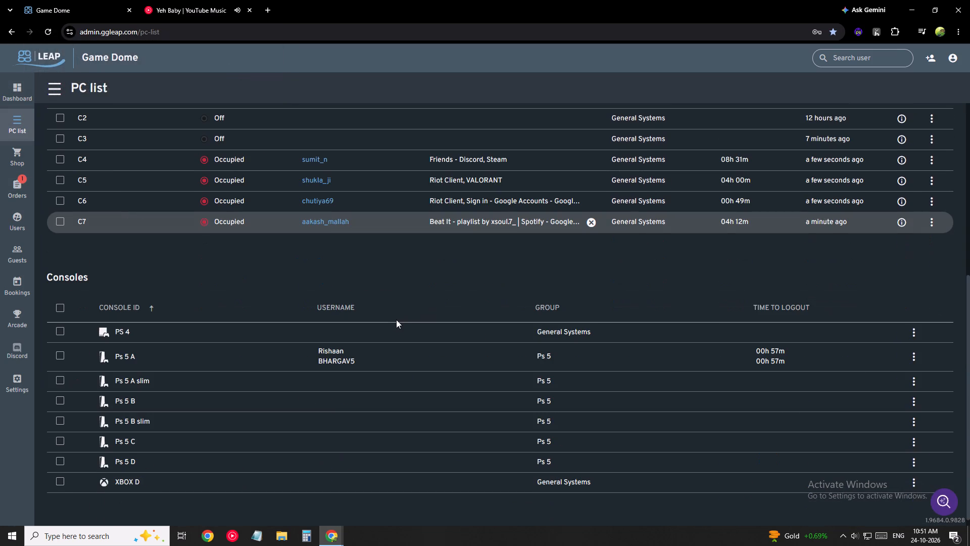
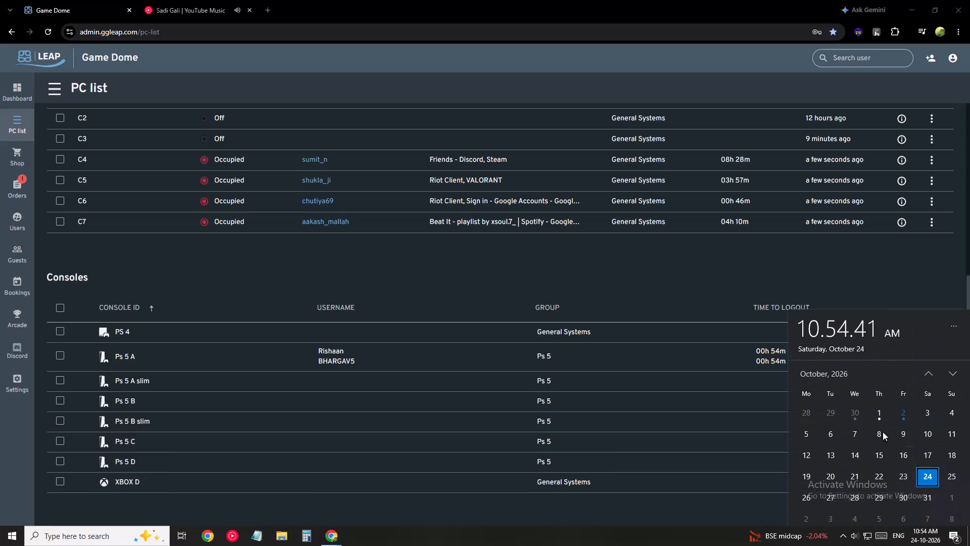
Look at November 2026 in the system calendar, and close the calendar.
left_click(952, 363)
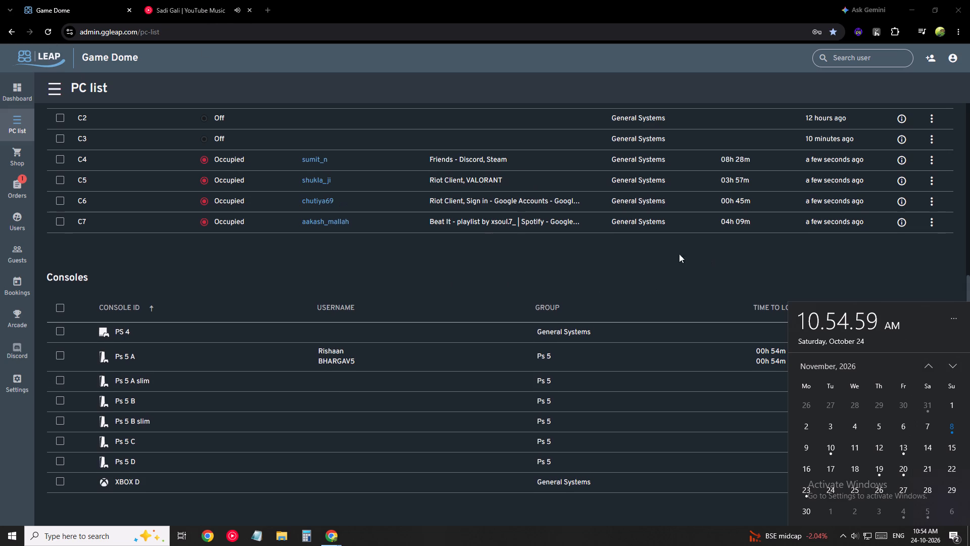
left_click(739, 287)
Look back over the Computers list, from the occupied C-row machines up to A1.
scroll(307, 409, "up", 2)
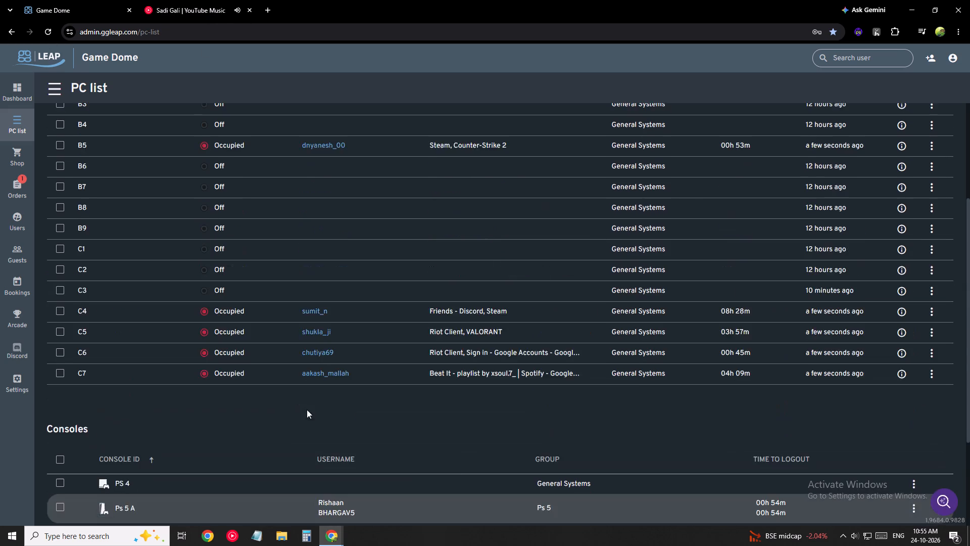
scroll(307, 409, "up", 5)
scroll(362, 424, "down", 1)
scroll(362, 424, "up", 1)
scroll(235, 303, "up", 1)
scroll(235, 303, "down", 1)
scroll(237, 293, "up", 3)
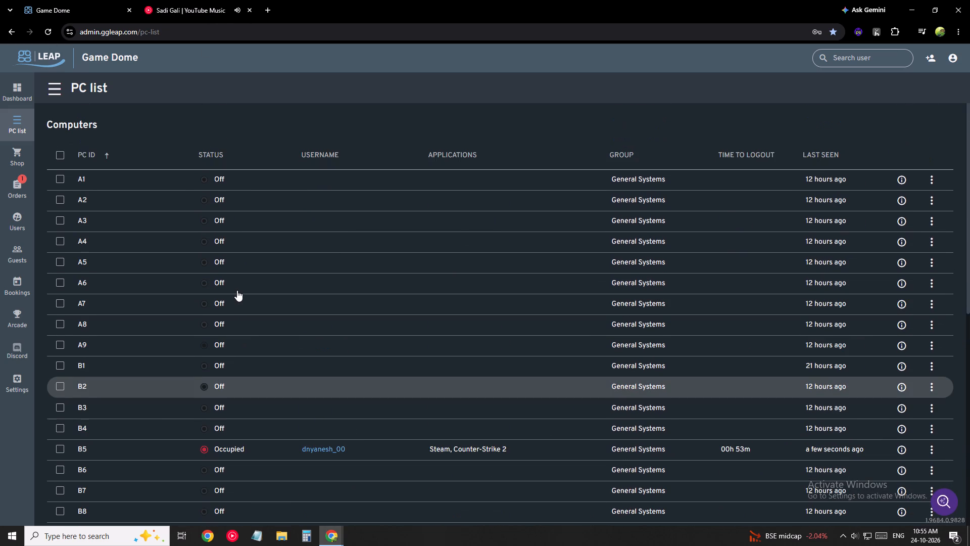
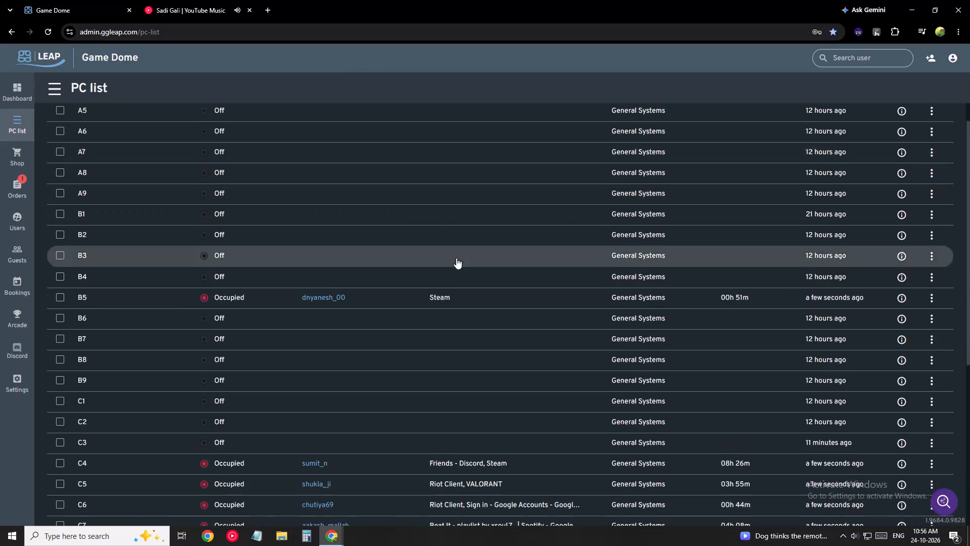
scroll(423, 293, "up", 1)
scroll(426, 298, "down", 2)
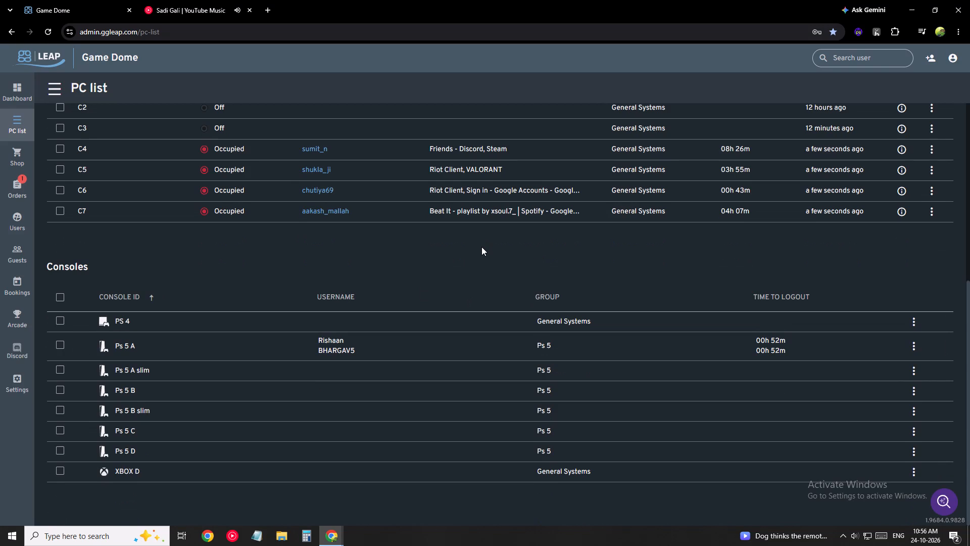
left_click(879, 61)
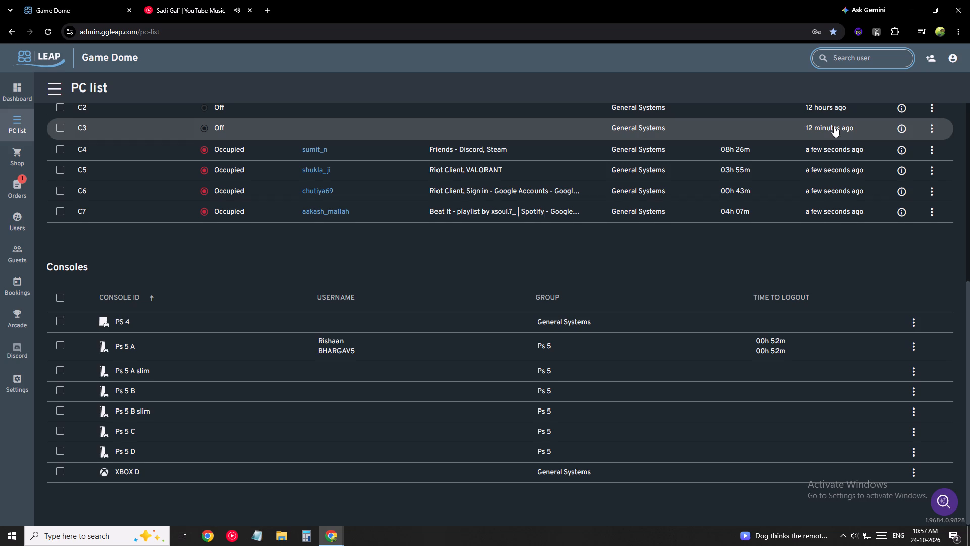
Switch to YouTube Music, pause Sadi Gali, decline the Premium student plan offer, and return to the Game Dome console.
left_click(143, 0)
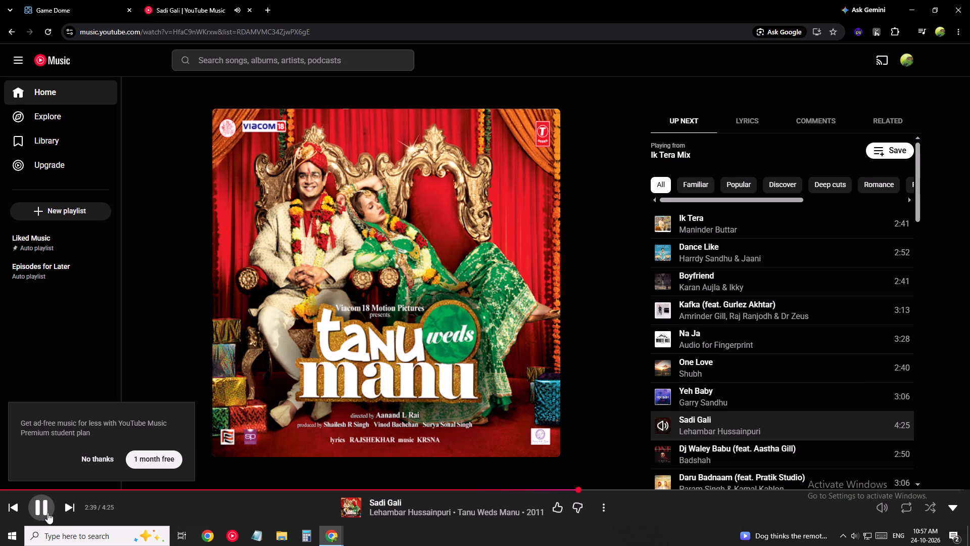
left_click(44, 515)
left_click(113, 458)
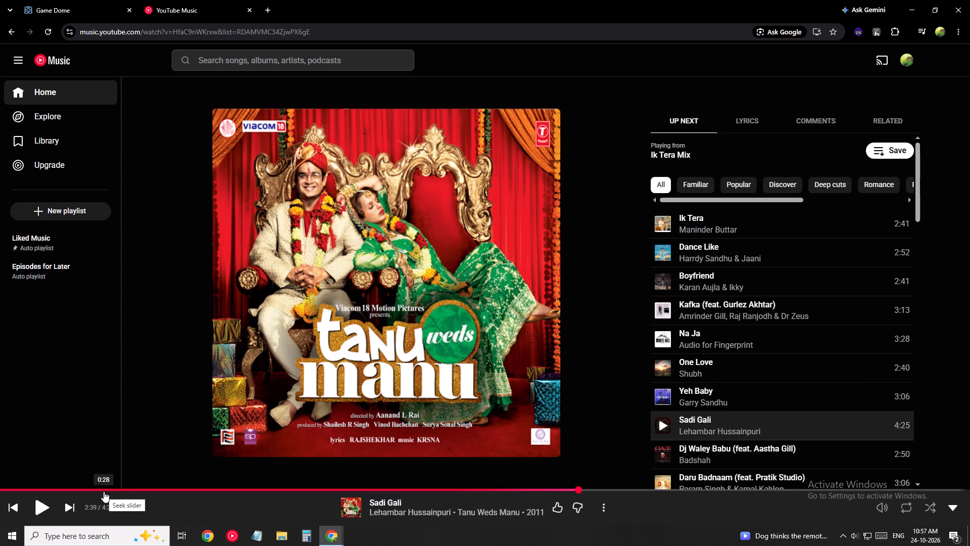
left_click(50, 0)
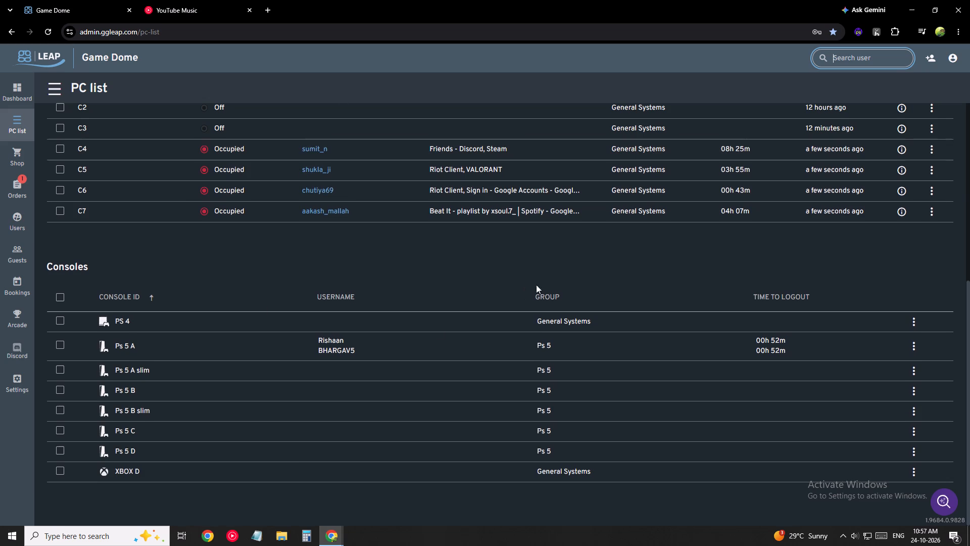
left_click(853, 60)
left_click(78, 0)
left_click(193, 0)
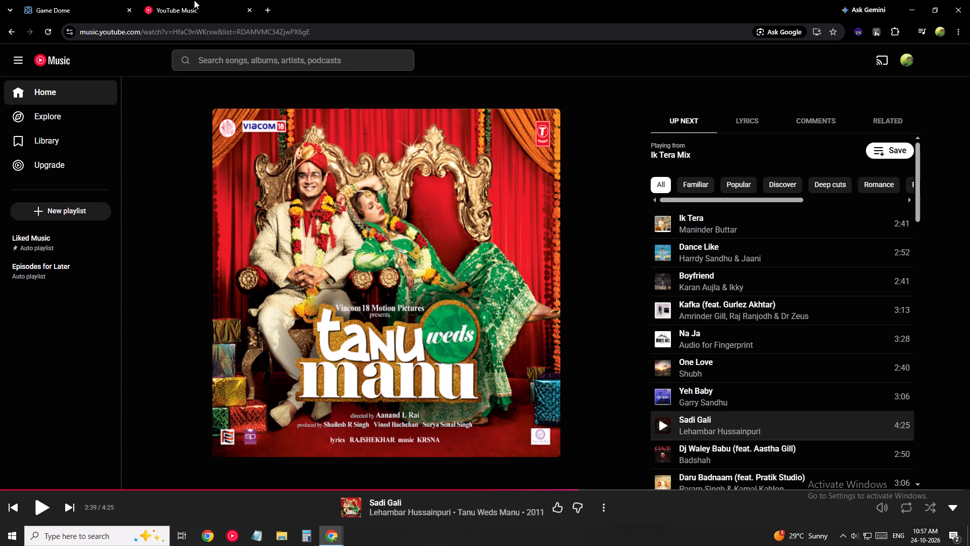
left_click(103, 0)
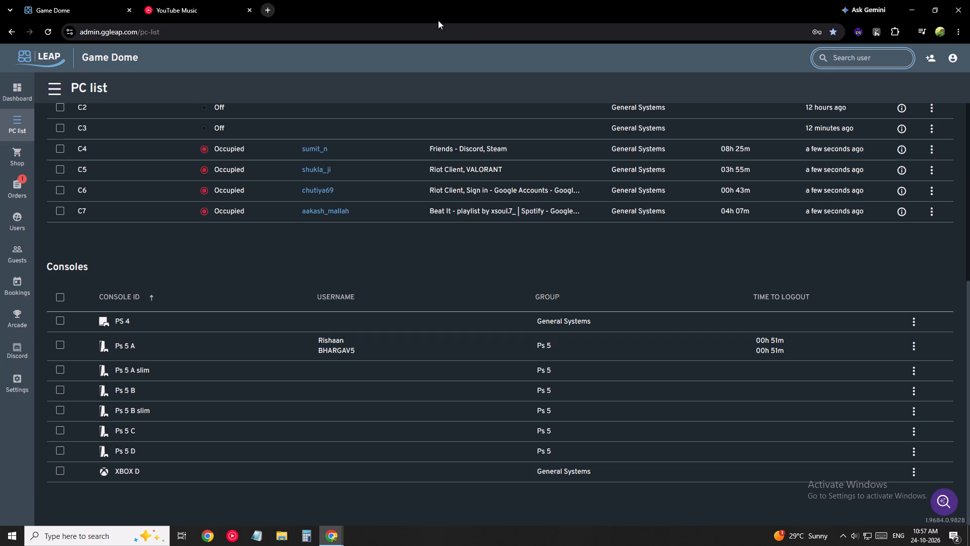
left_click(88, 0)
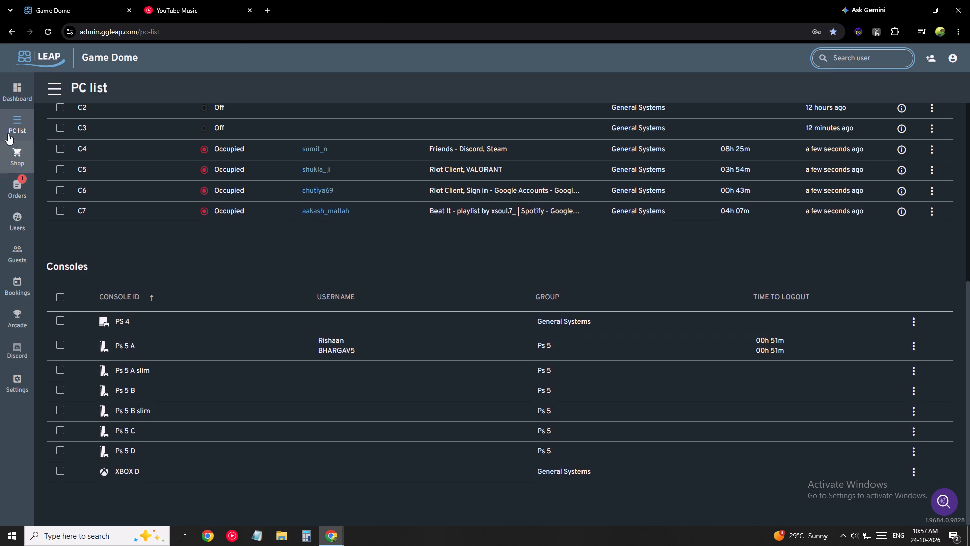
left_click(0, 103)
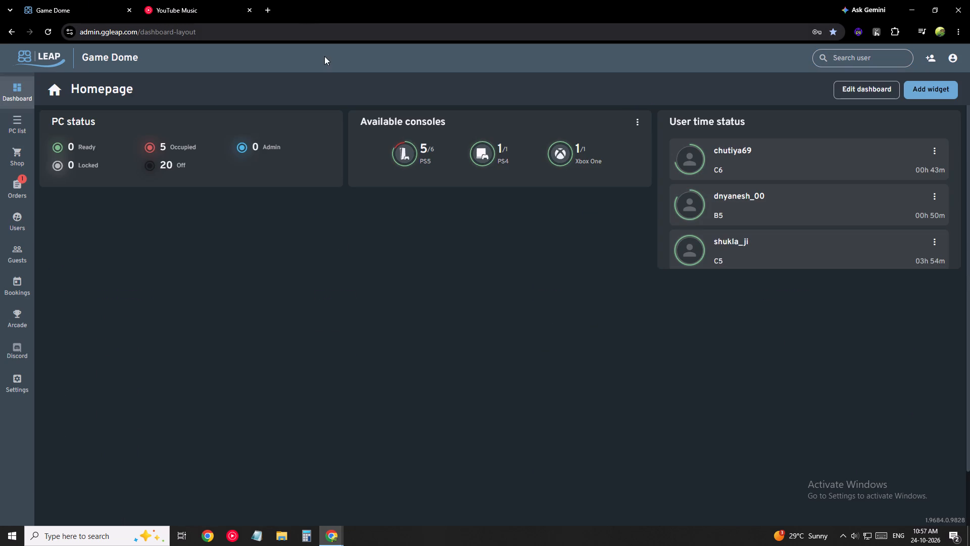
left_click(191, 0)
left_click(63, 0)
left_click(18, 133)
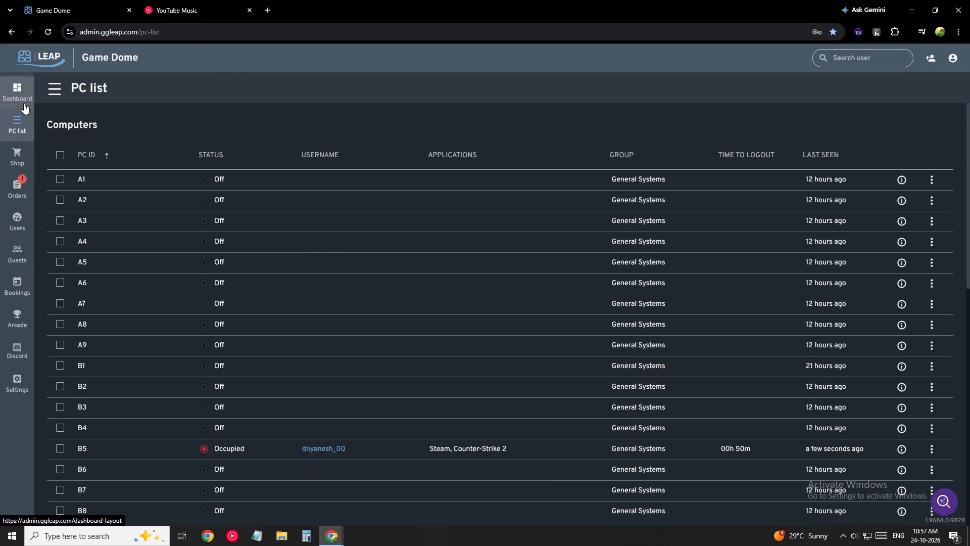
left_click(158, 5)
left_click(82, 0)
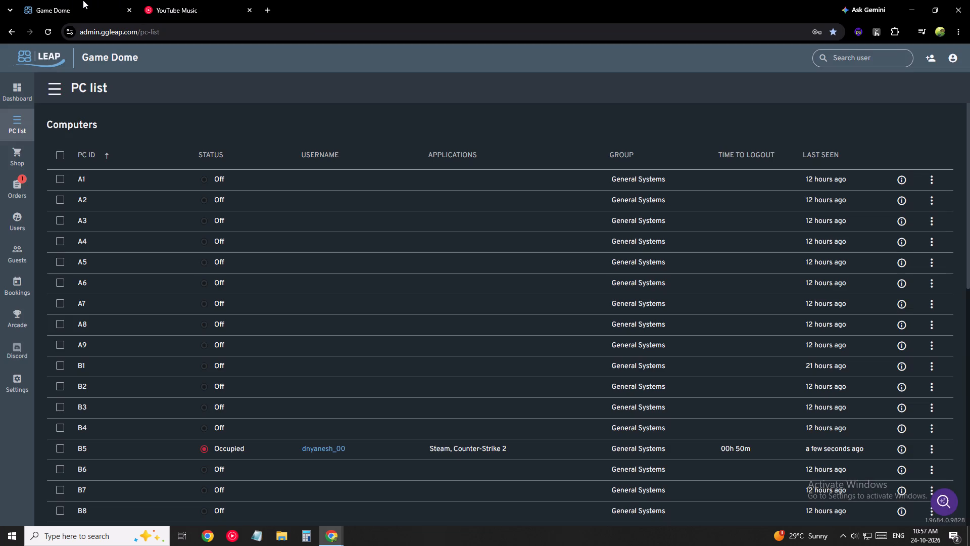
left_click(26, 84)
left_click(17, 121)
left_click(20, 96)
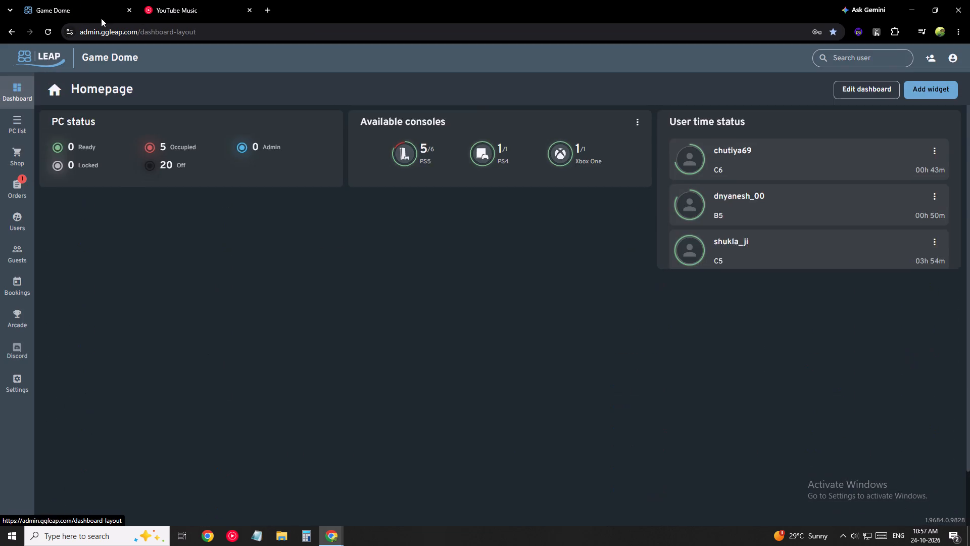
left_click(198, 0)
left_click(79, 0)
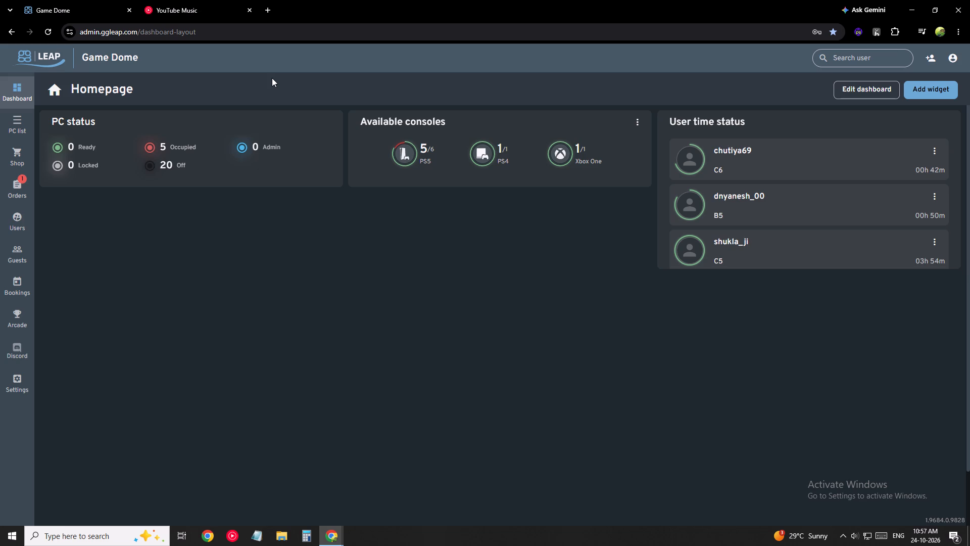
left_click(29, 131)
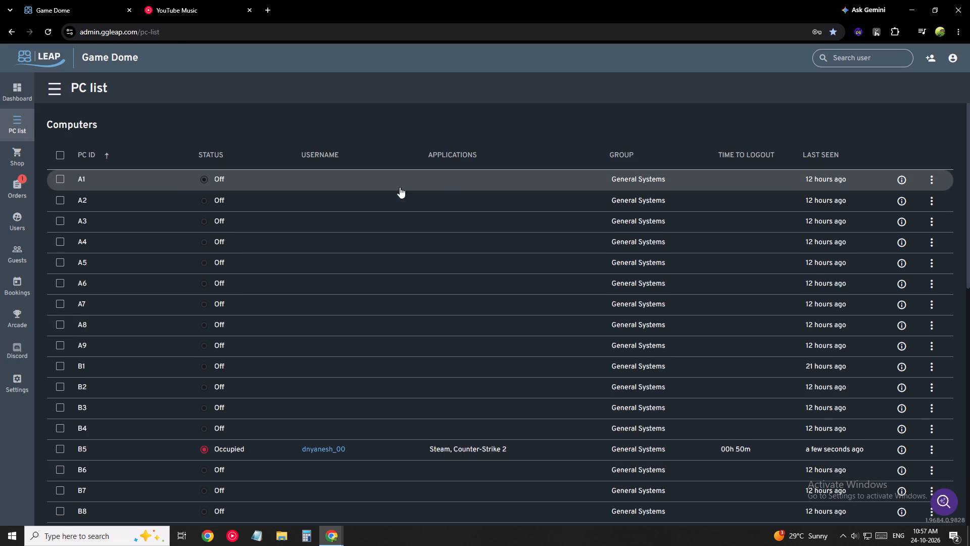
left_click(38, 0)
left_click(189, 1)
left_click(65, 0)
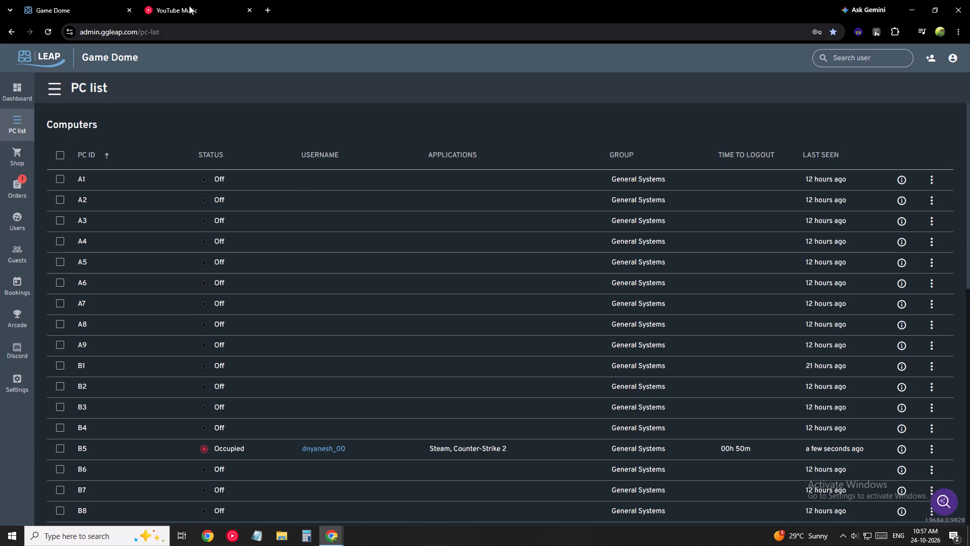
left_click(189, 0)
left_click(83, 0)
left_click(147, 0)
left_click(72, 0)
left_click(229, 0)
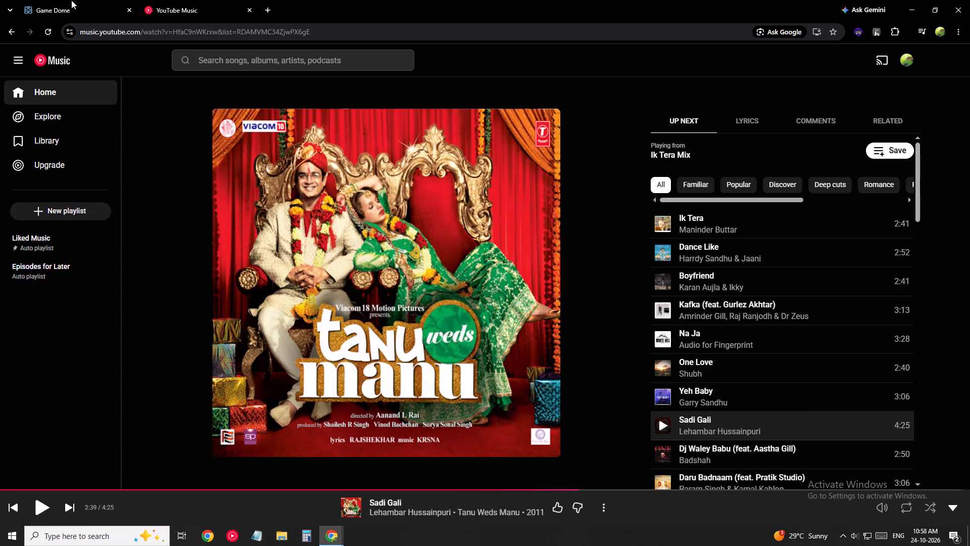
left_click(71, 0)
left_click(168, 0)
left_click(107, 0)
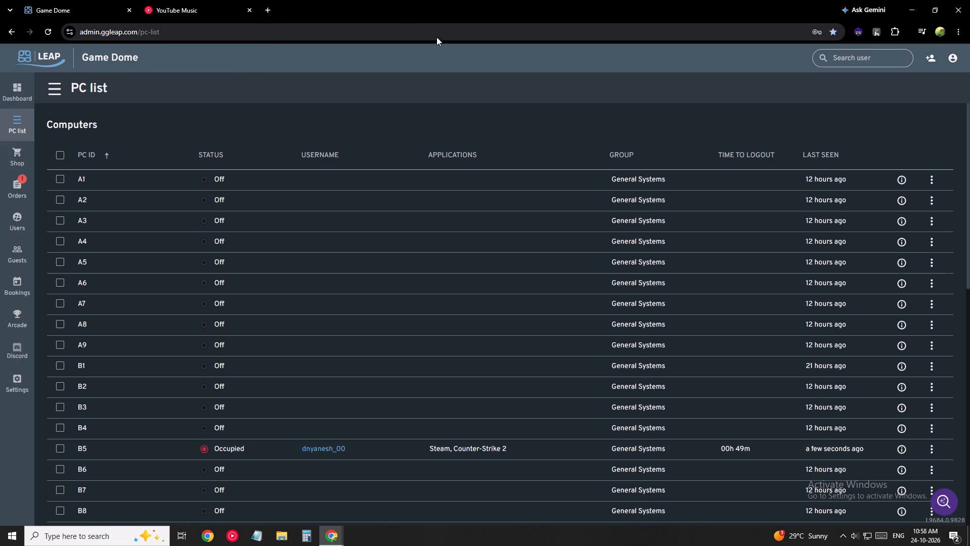
Search the user accounts for the customer's phone number, and copy the number from the search.
left_click(865, 51)
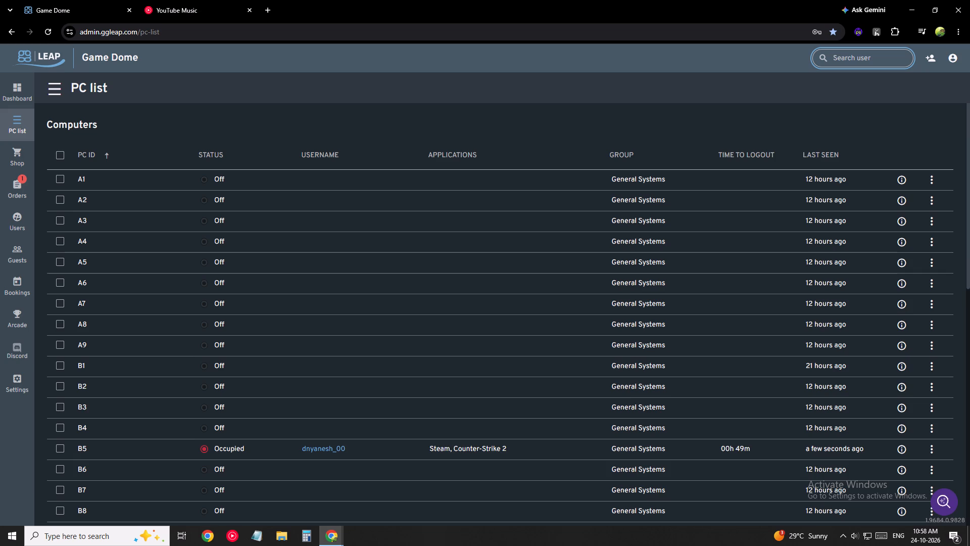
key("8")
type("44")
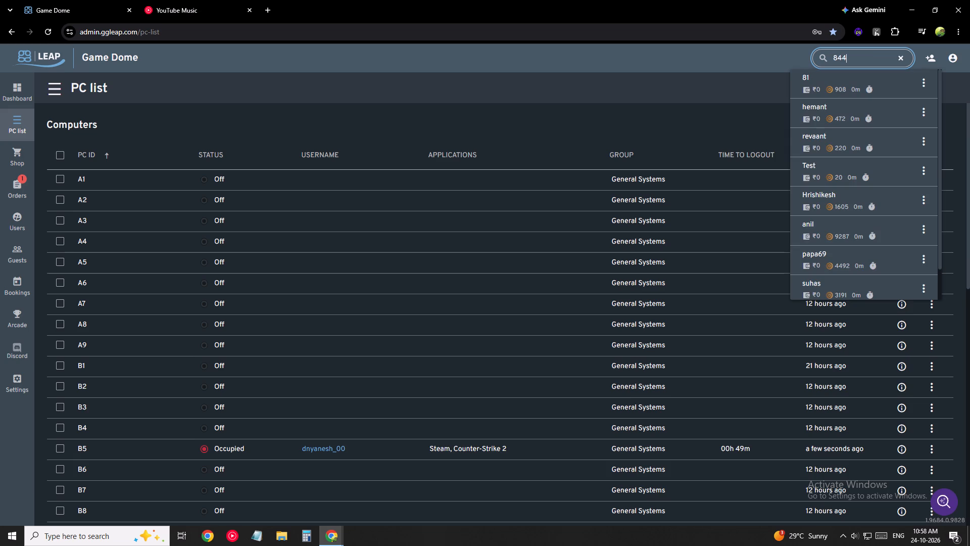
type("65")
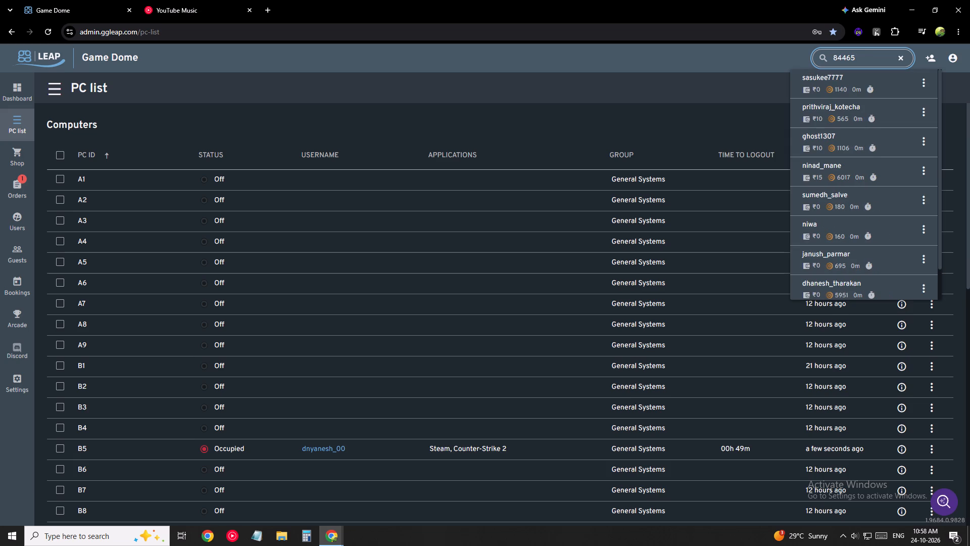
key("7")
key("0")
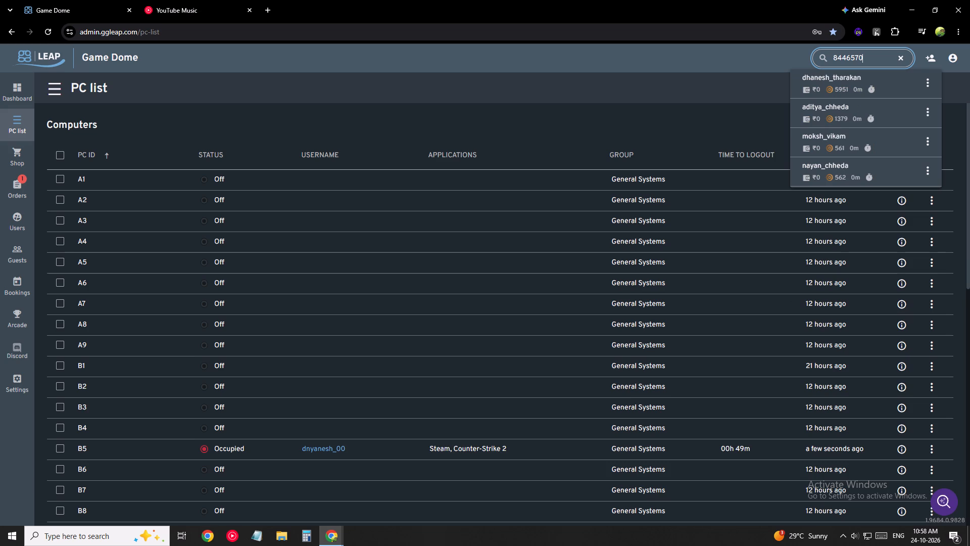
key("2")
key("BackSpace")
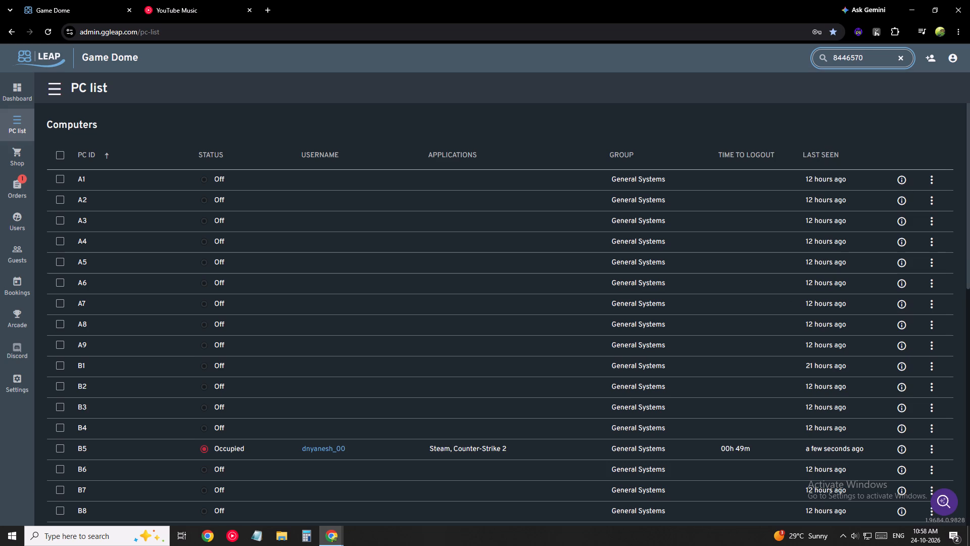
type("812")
left_click_drag(884, 58, 856, 58)
left_click_drag(856, 58, 809, 44)
key("ctrl+c")
Start a new user account, try pasting the copied number as its phone number, and clear the pasted text.
left_click(930, 60)
scroll(498, 316, "down", 2)
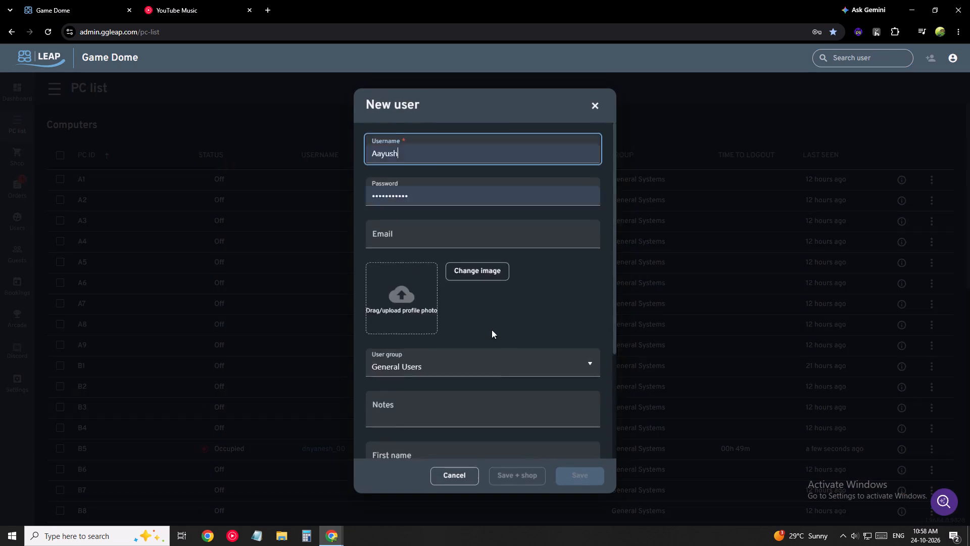
scroll(492, 330, "down", 4)
left_click(453, 437)
key("ctrl+v")
left_click_drag(491, 431, 304, 439)
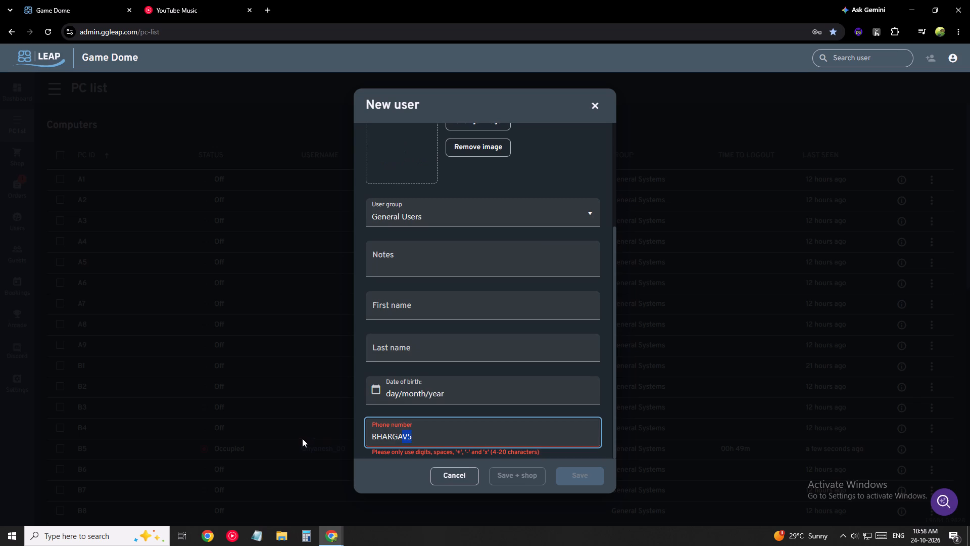
key("BackSpace")
key("BackSpace")
key("BackSpace")
Clear the prefilled username and password in the new user form, and activate the empty phone number field.
scroll(417, 263, "up", 3)
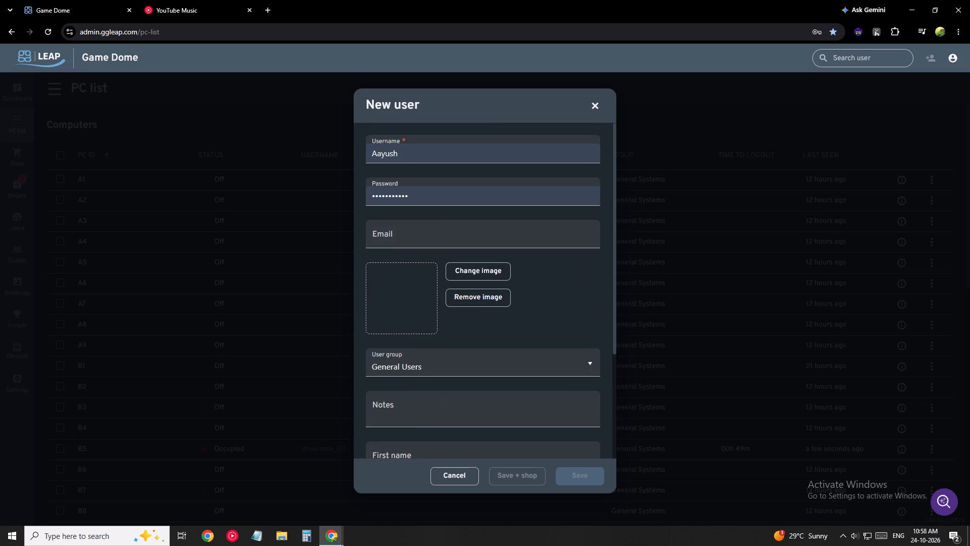
left_click_drag(431, 193, 266, 167)
key("BackSpace")
left_click_drag(484, 156, 321, 126)
key("BackSpace")
key("BackSpace")
key("BackSpace")
scroll(433, 239, "down", 2)
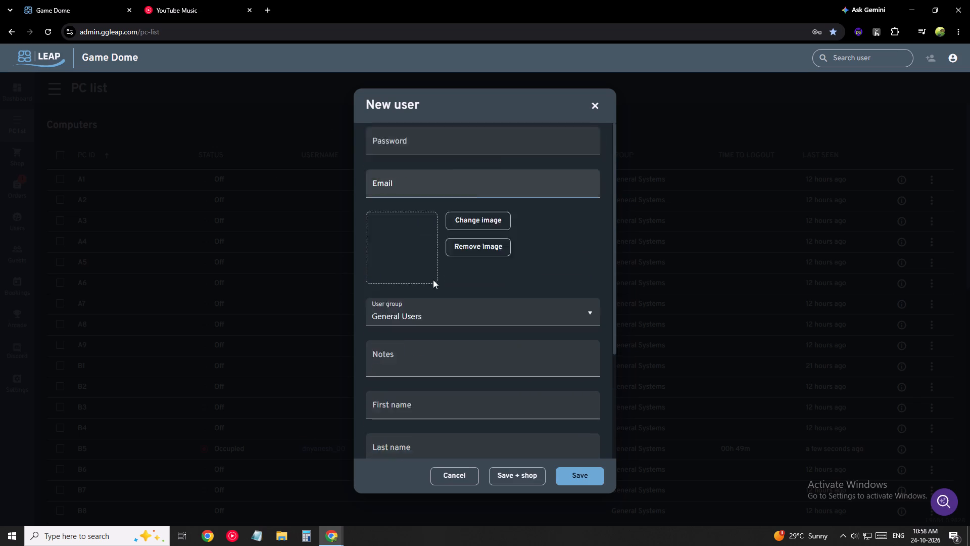
scroll(433, 280, "down", 1)
left_click(426, 436)
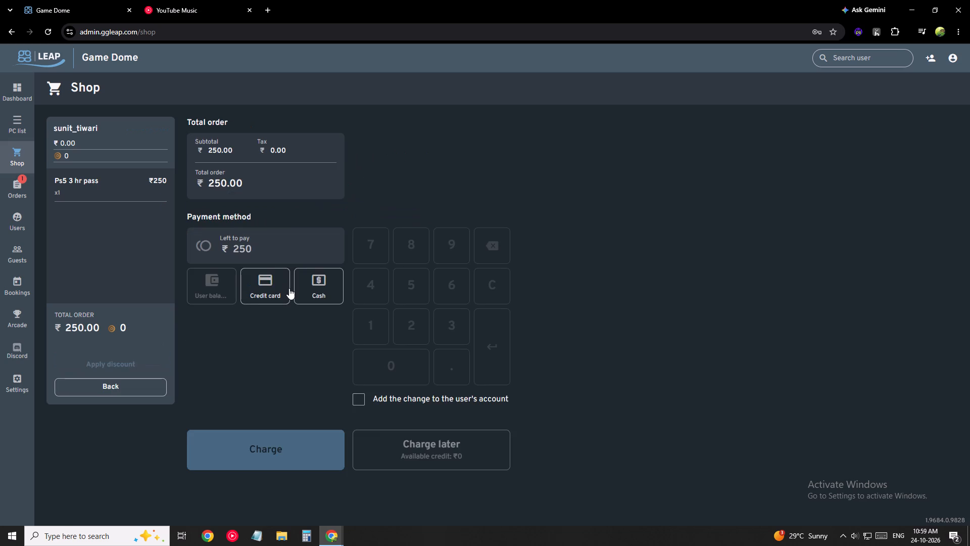
Charge the ₹250 order for the Ps5 3 hr pass to credit card.
left_click(313, 448)
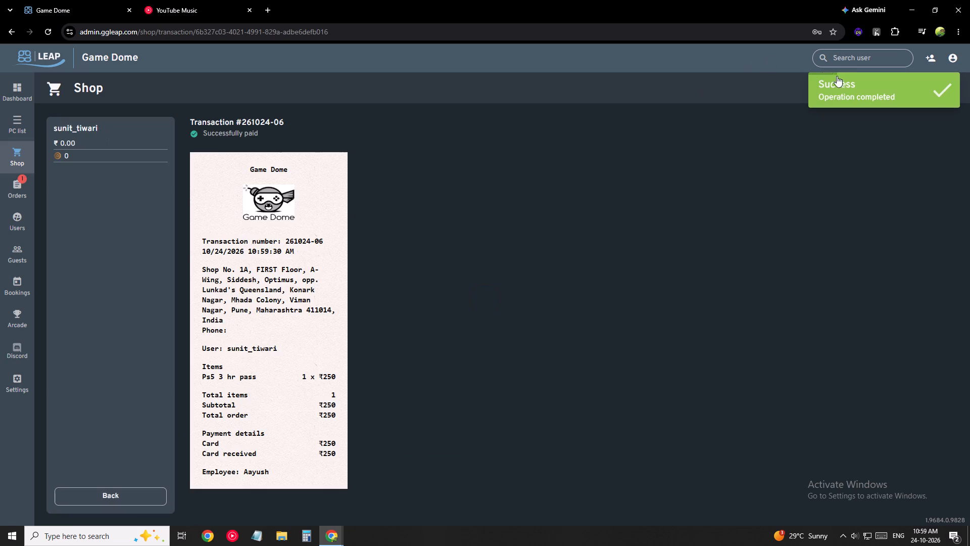
Find the second customer's account by username, start a quick sale for it, and continue in the full shop.
left_click(842, 77)
left_click(850, 67)
left_click(842, 68)
left_click(850, 58)
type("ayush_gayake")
left_click(935, 73)
left_click(937, 78)
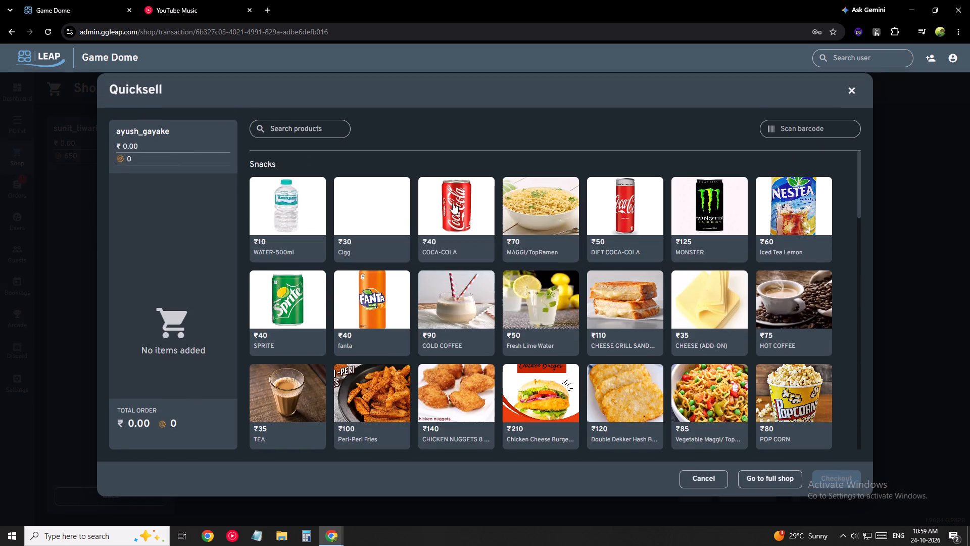
left_click_drag(655, 332, 666, 453)
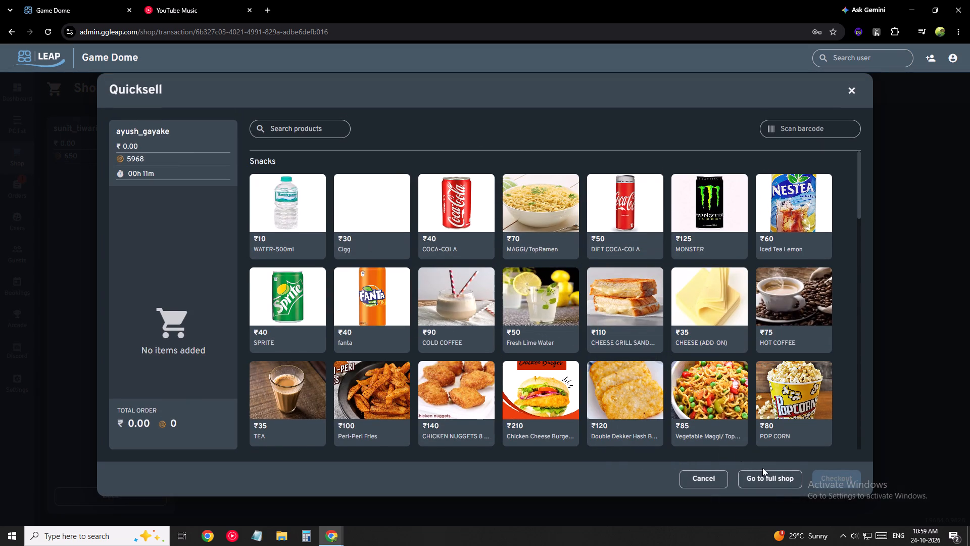
left_click(760, 483)
Sell the second customer one Ps5 3 hr pass from the GamePasses, charging ₹250 to credit card.
left_click(326, 132)
left_click(320, 153)
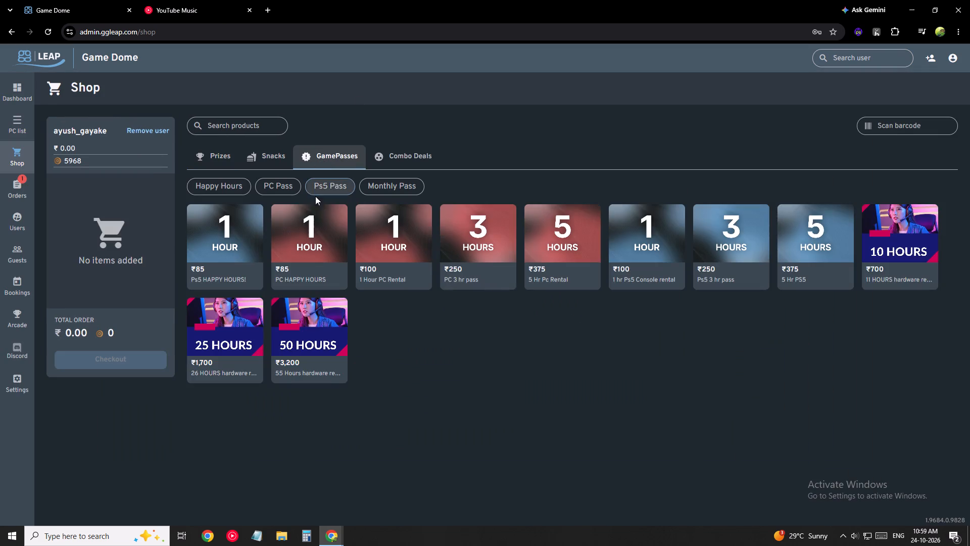
left_click(315, 192)
left_click(279, 226)
left_click(120, 362)
left_click(258, 289)
left_click(260, 426)
left_click(295, 454)
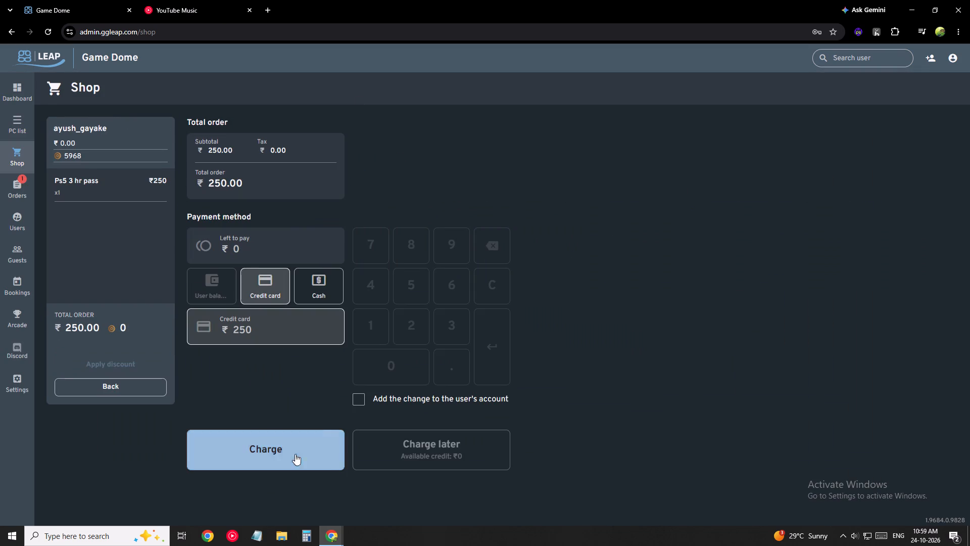
Return to the PC list.
left_click(9, 132)
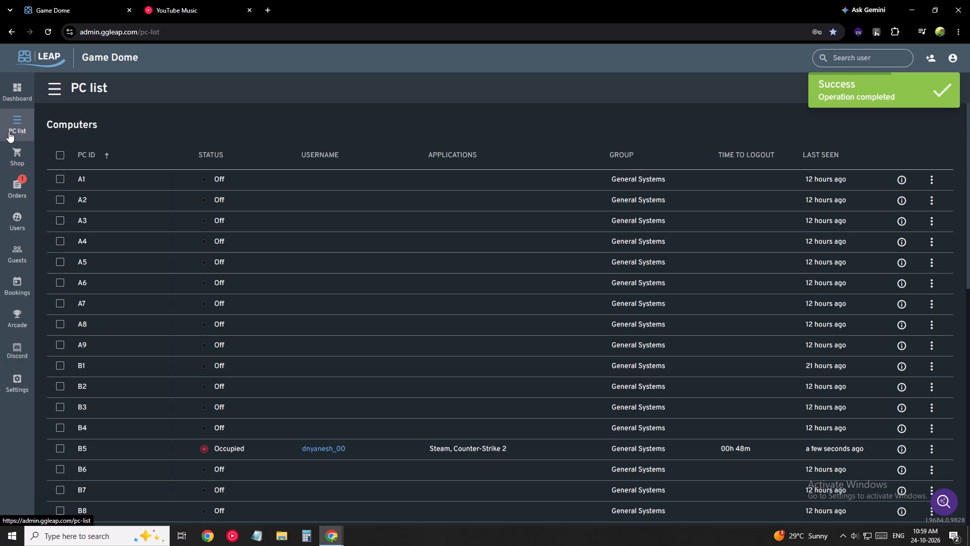
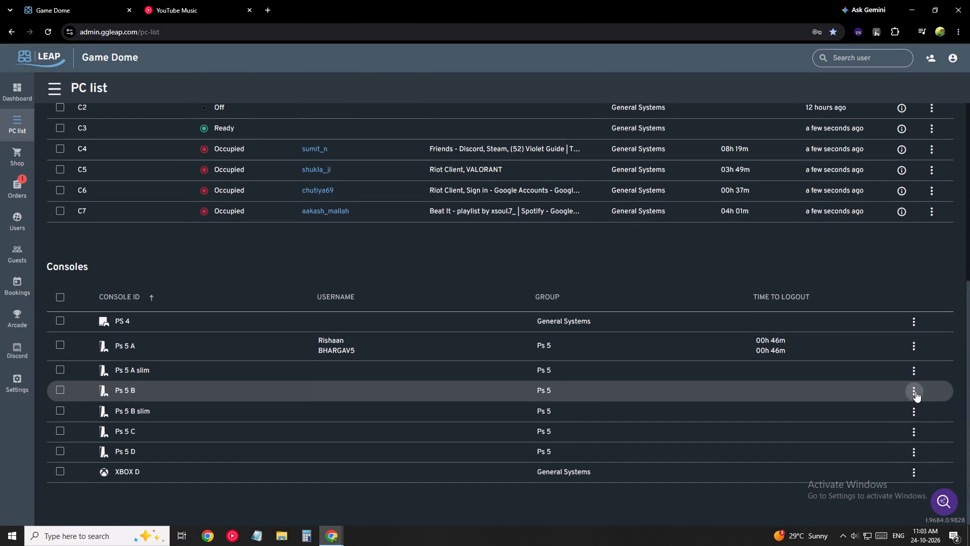
Log the first customer who bought a Ps5 3 hr pass in to console Ps 5 B, finding the account by username.
left_click(914, 389)
left_click(927, 394)
left_click(508, 277)
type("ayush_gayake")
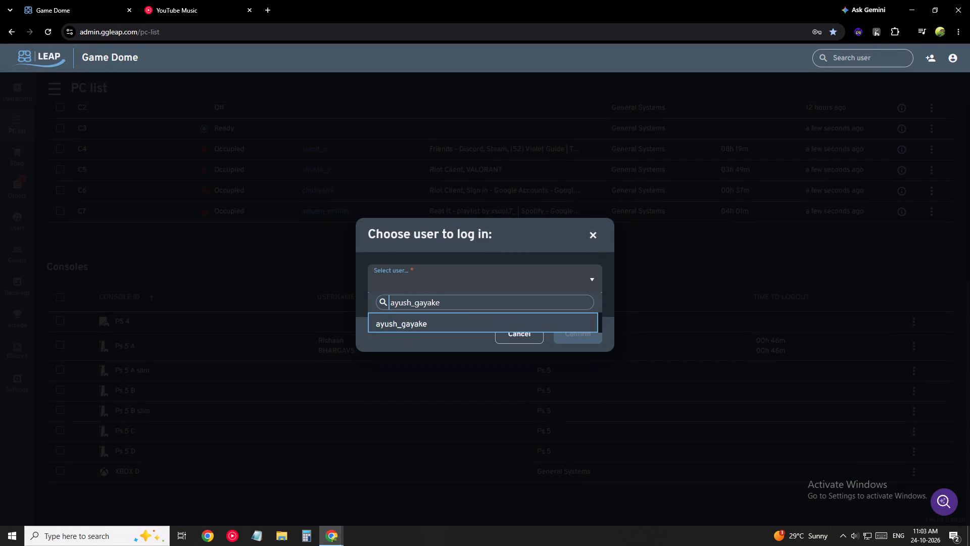
left_click(500, 320)
left_click(571, 337)
Add the second Ps5 3 hr pass customer as another user on console Ps 5 B, finding the account by username.
left_click(910, 385)
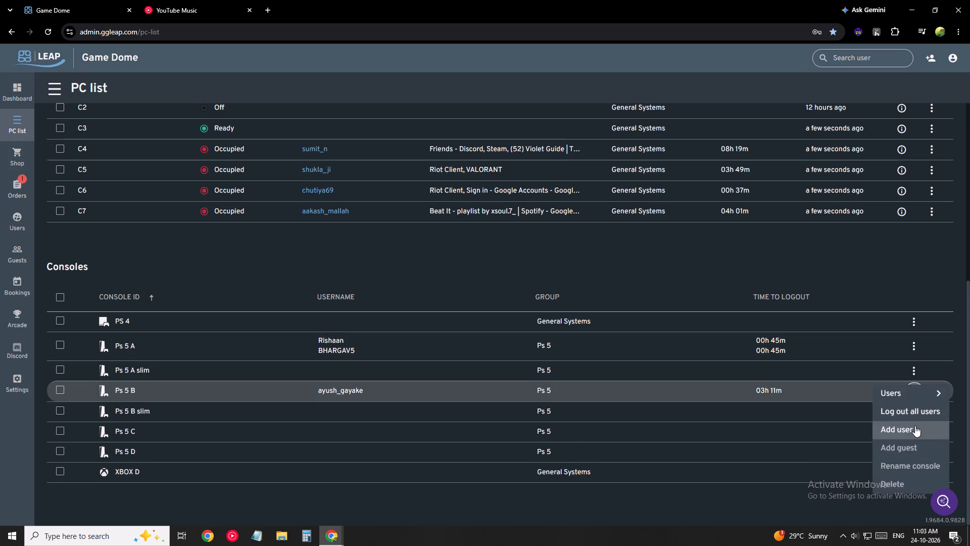
left_click(915, 426)
left_click(443, 282)
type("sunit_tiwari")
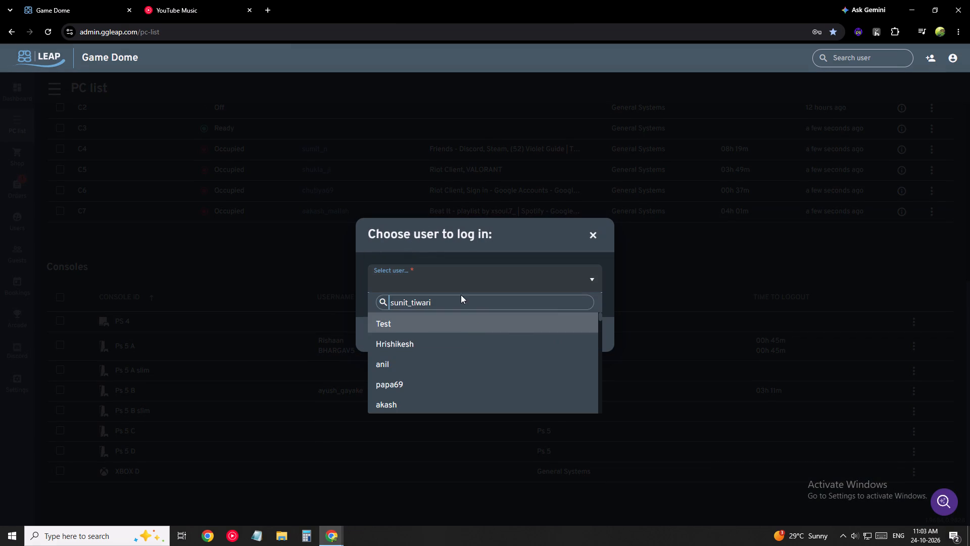
left_click(461, 295)
left_click(471, 319)
left_click(568, 336)
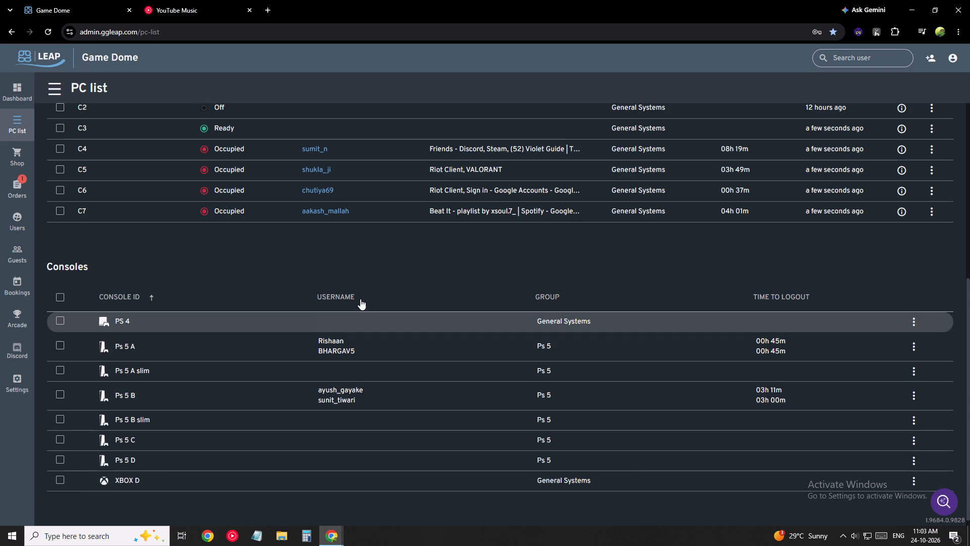
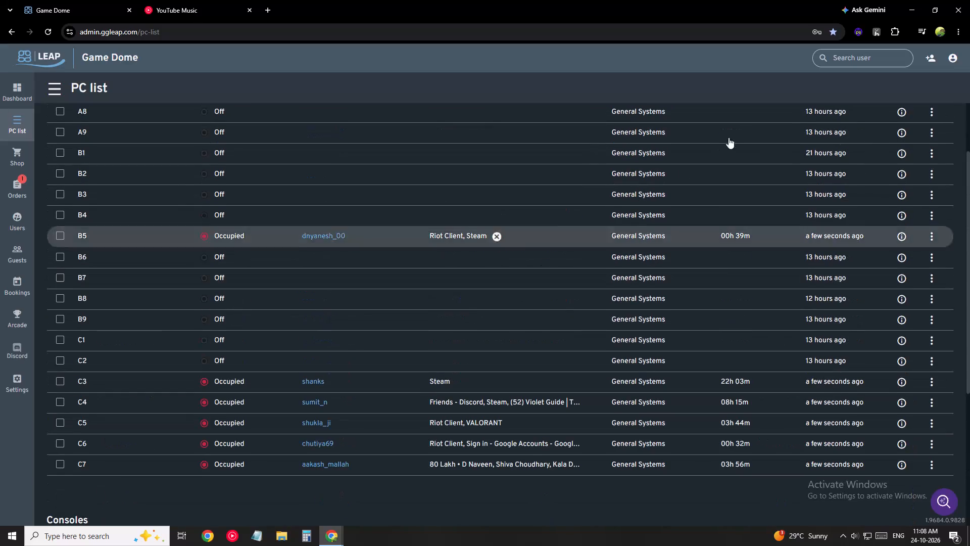
Sell user tobi one Thumbs up through Quicksell, leaving no Tandoori Fries in the cart, and charge it to credit card.
left_click(854, 53)
key("t")
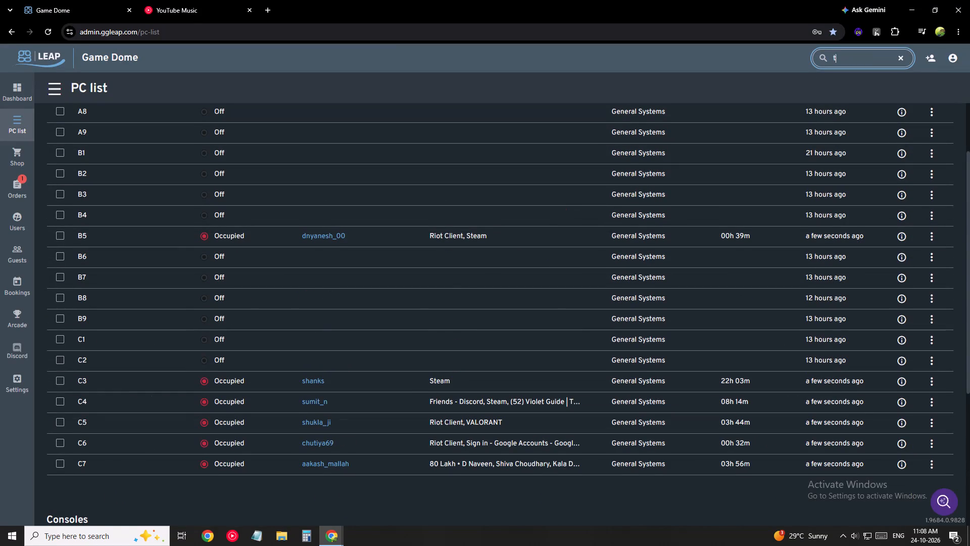
key("o")
type("bi")
scroll(900, 84, "down", 1)
left_click(930, 80)
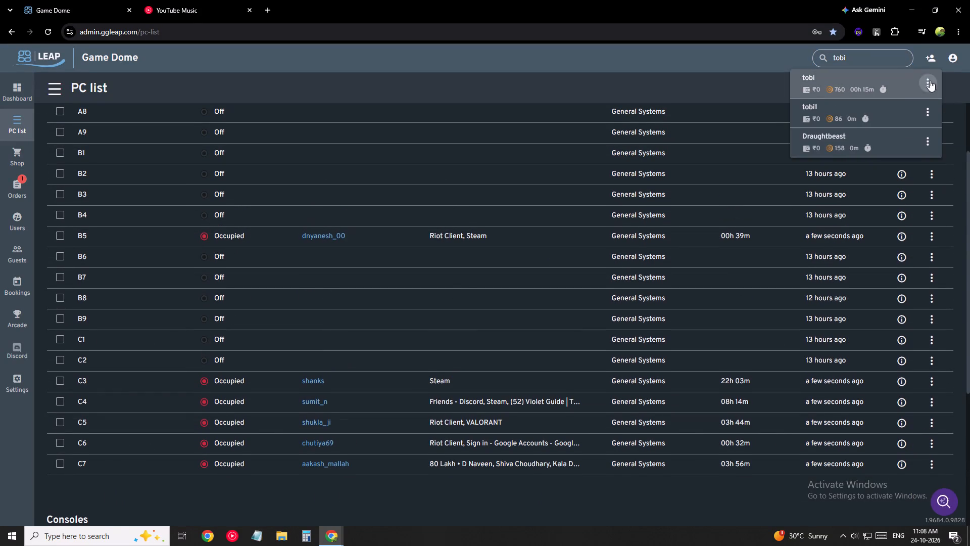
left_click(905, 93)
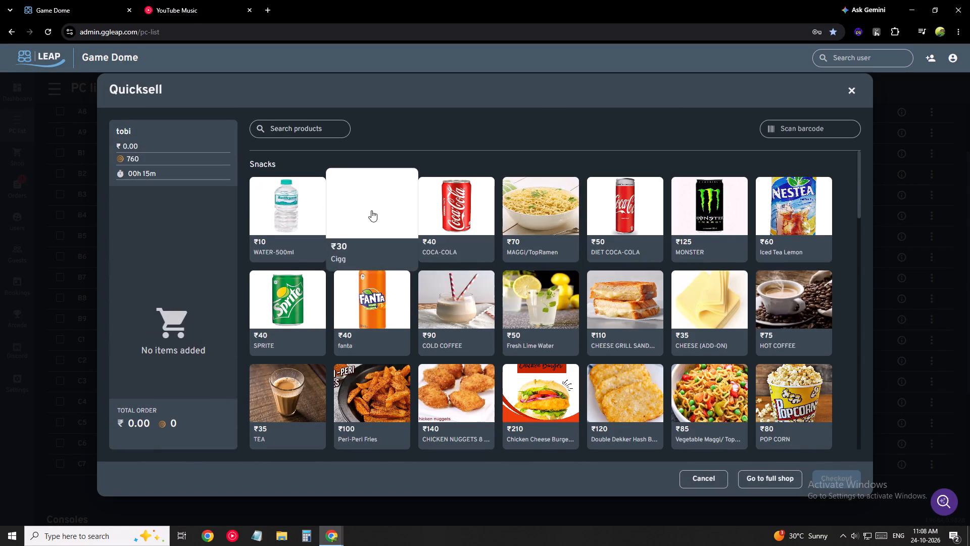
scroll(739, 332, "down", 3)
left_click(413, 336)
left_click(388, 343)
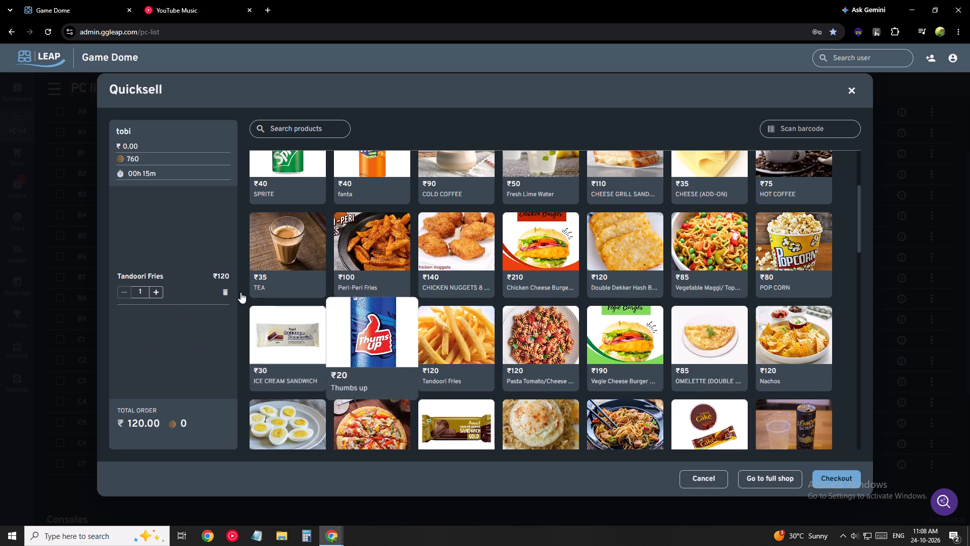
left_click(223, 292)
left_click(837, 474)
left_click(263, 281)
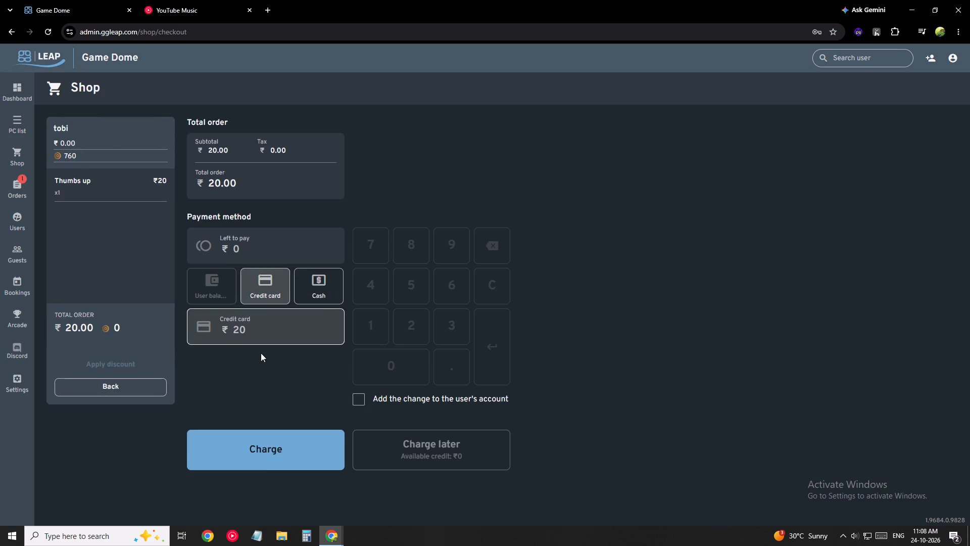
left_click(275, 460)
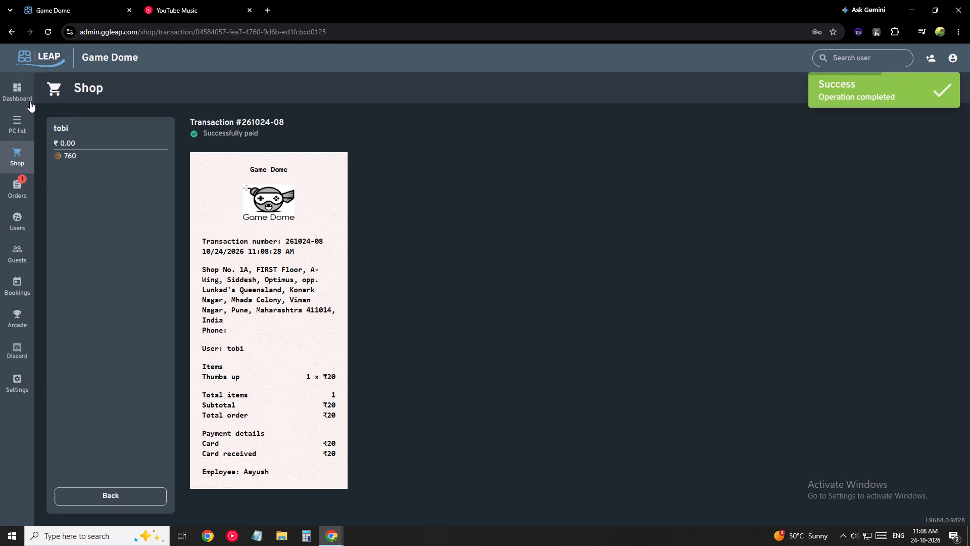
Copy the username tobi into the next free Customer credit row of the Google Sheets daily exp sheet, with amount 20.
double_click(62, 122)
key("ctrl+c")
key("alt+Tab")
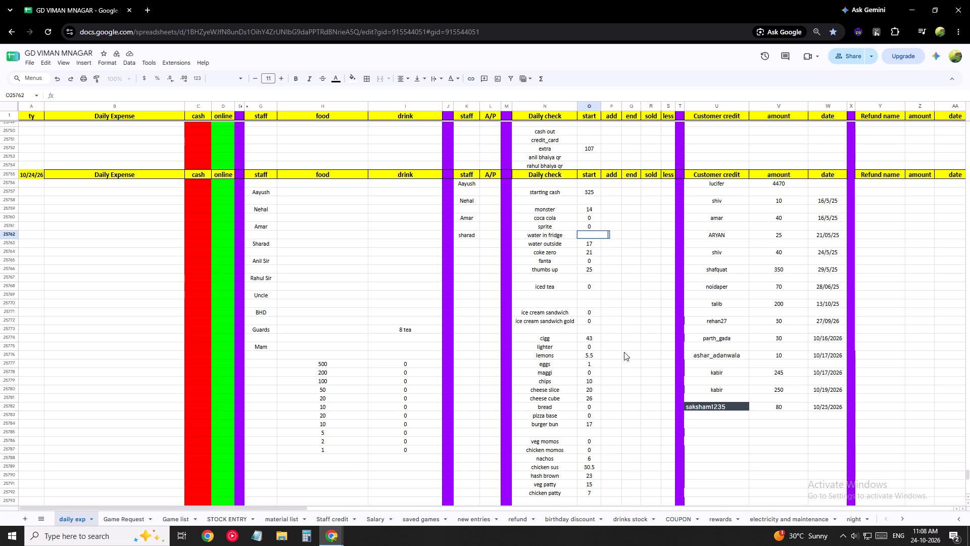
left_click(725, 422)
key("ctrl+v")
left_click(761, 424)
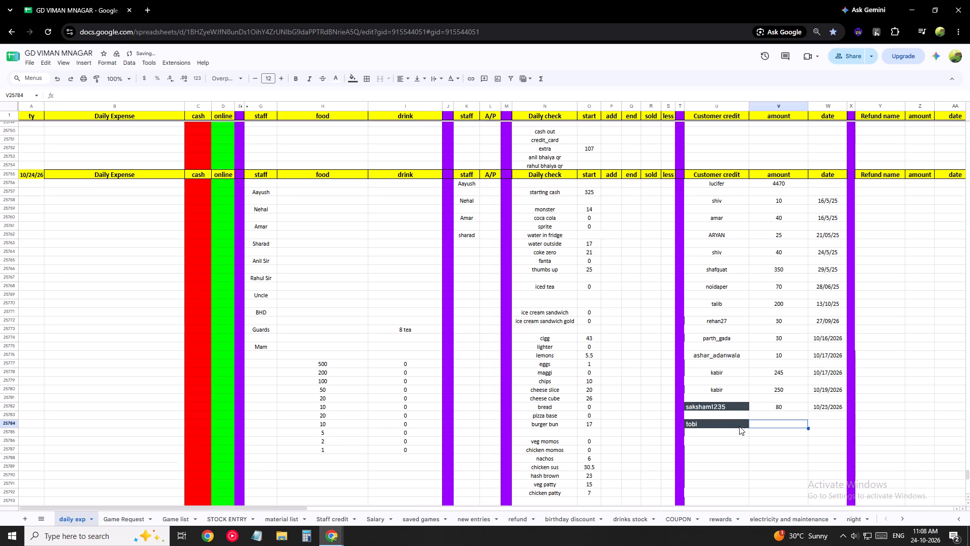
key("2")
key("0")
key("Return")
Back in the admin console, sell one WATER-500ml to shanks on PC C3 and charge it to the user balance.
key("alt+Tab")
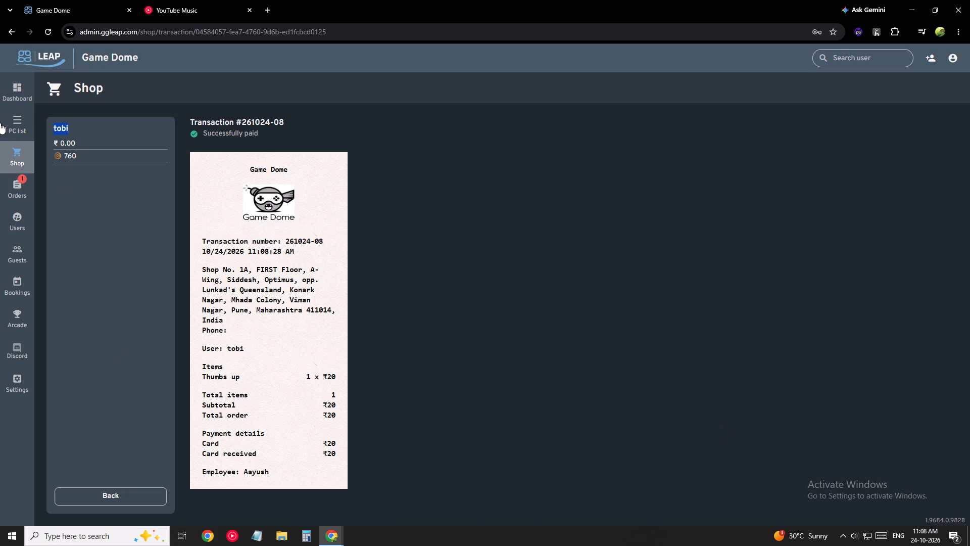
left_click(0, 123)
scroll(239, 331, "down", 3)
scroll(342, 401, "down", 2)
left_click(319, 342)
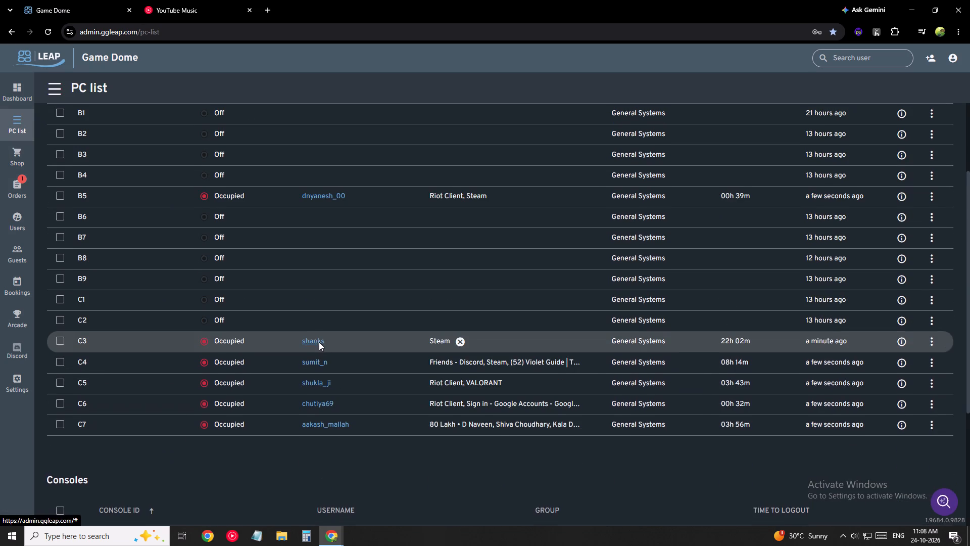
left_click(357, 350)
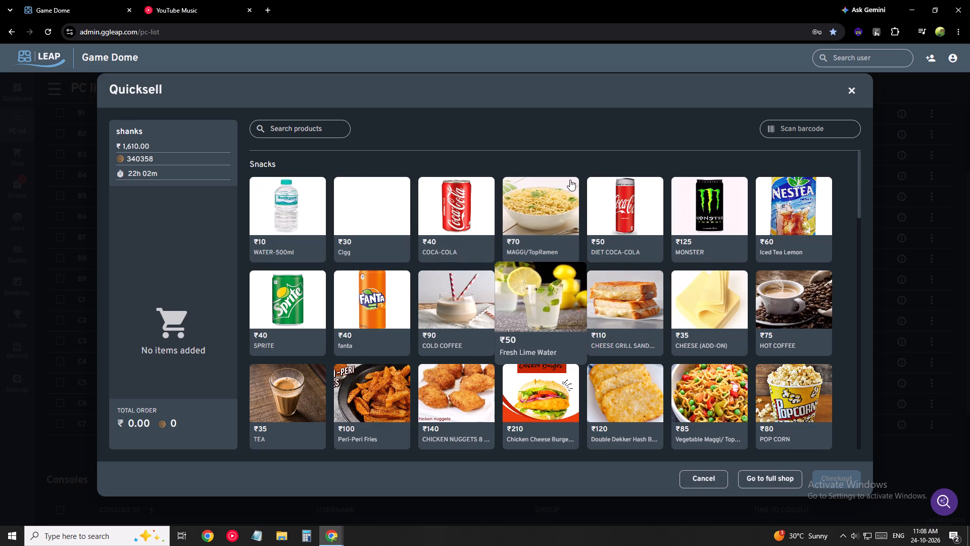
scroll(601, 275, "down", 2)
scroll(569, 289, "up", 1)
scroll(561, 292, "down", 1)
scroll(257, 241, "up", 4)
left_click(283, 212)
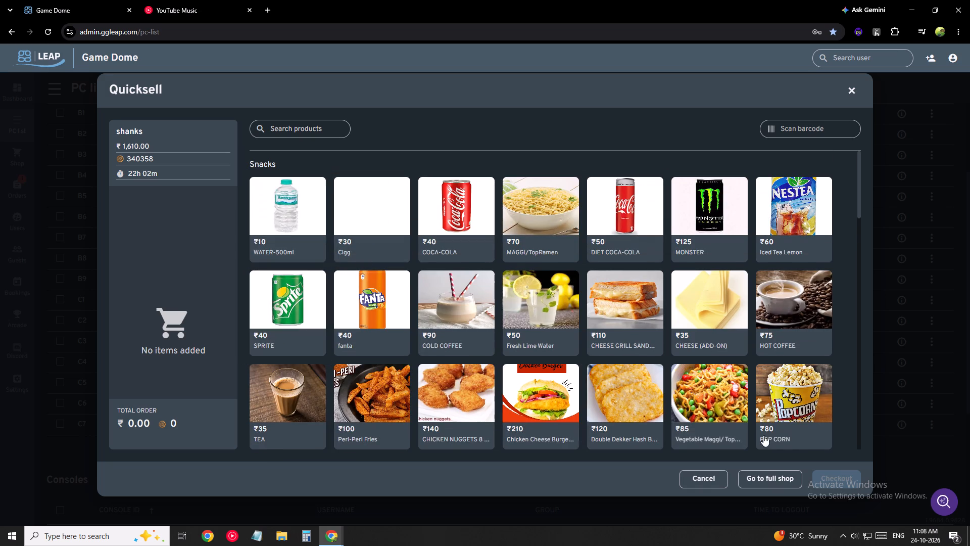
left_click(843, 480)
left_click(222, 290)
left_click_drag(295, 471, 296, 464)
left_click(296, 448)
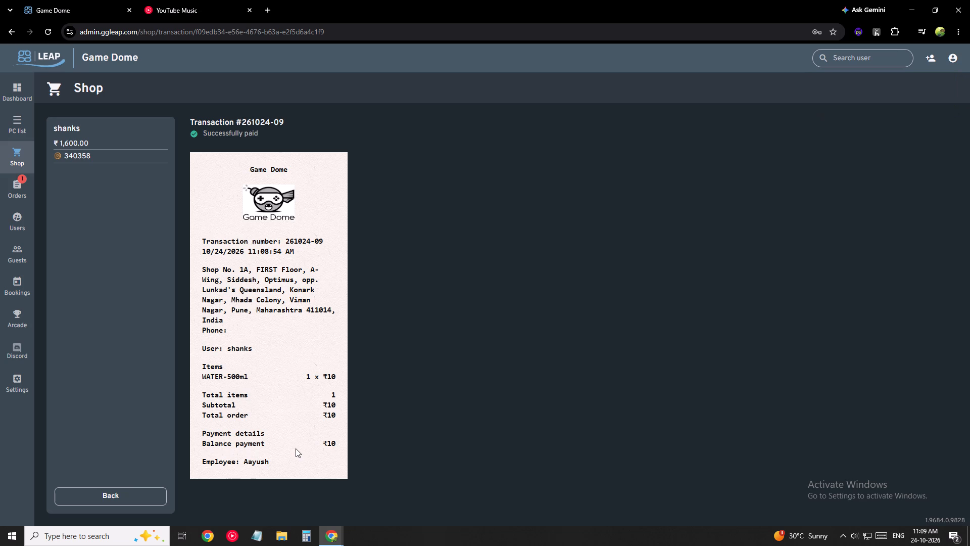
Sell two DIET COCA-COLA to the second user listed on console Ps 5 B and charge the order as cash.
left_click(41, 144)
left_click(22, 130)
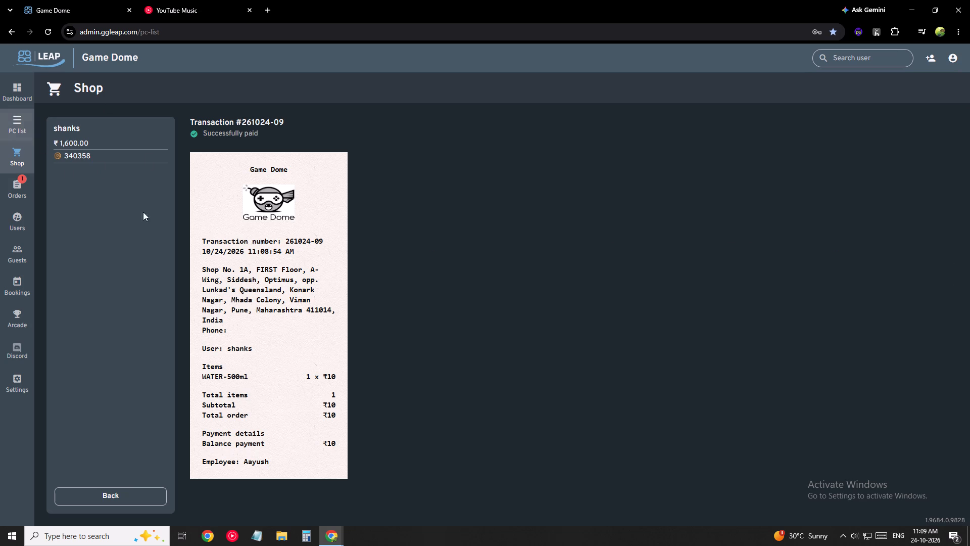
scroll(290, 318, "down", 5)
scroll(336, 418, "up", 1)
scroll(336, 426, "down", 1)
scroll(336, 434, "up", 1)
scroll(336, 441, "down", 3)
scroll(334, 483, "down", 1)
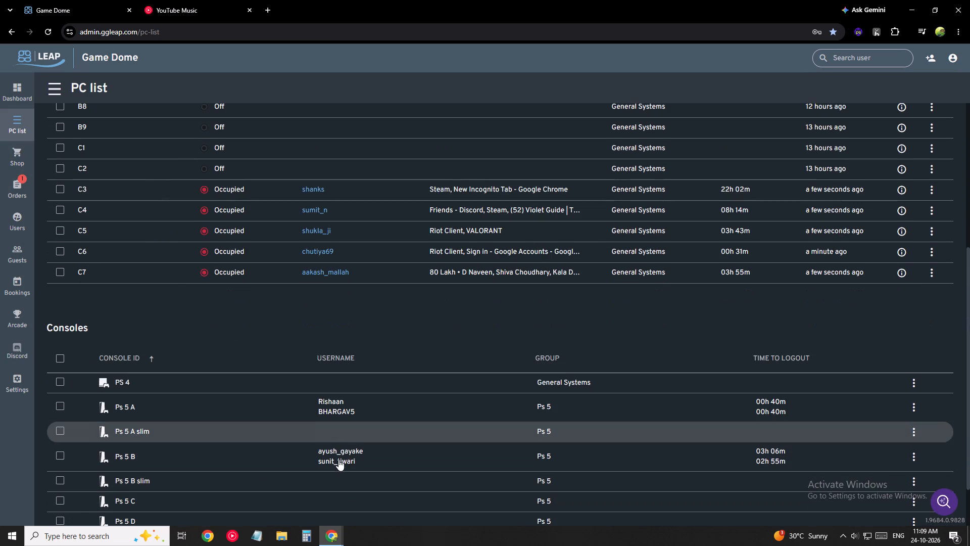
left_click(338, 460)
left_click(363, 324)
double_click(639, 212)
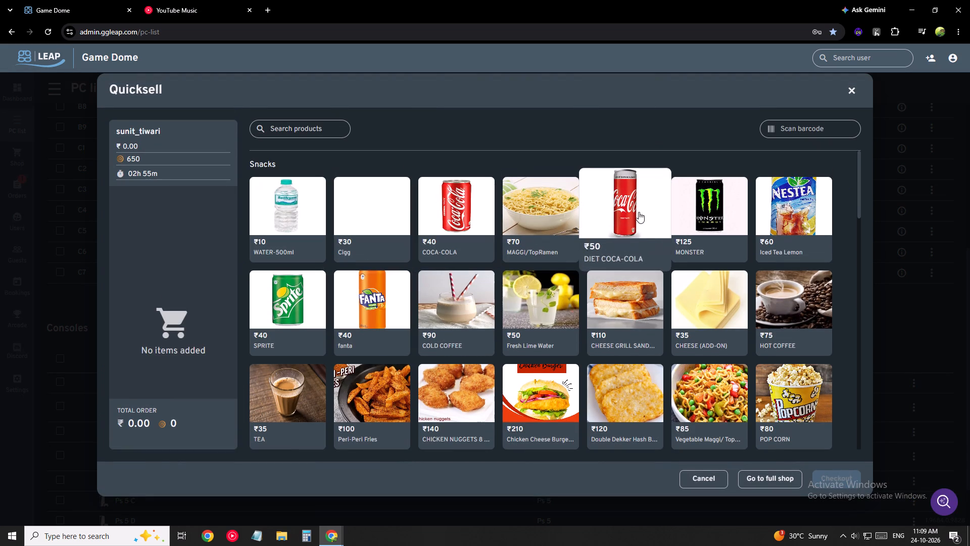
left_click(833, 484)
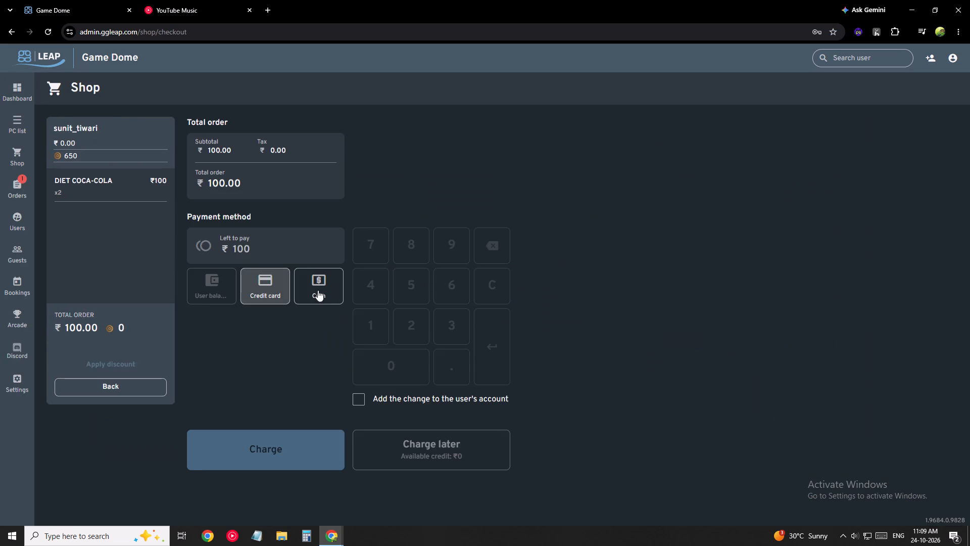
left_click(318, 290)
left_click(281, 464)
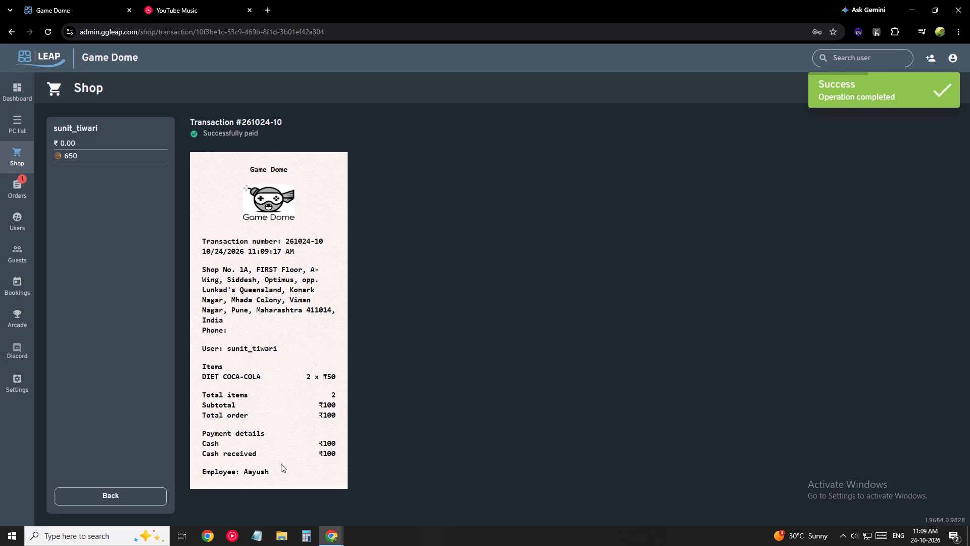
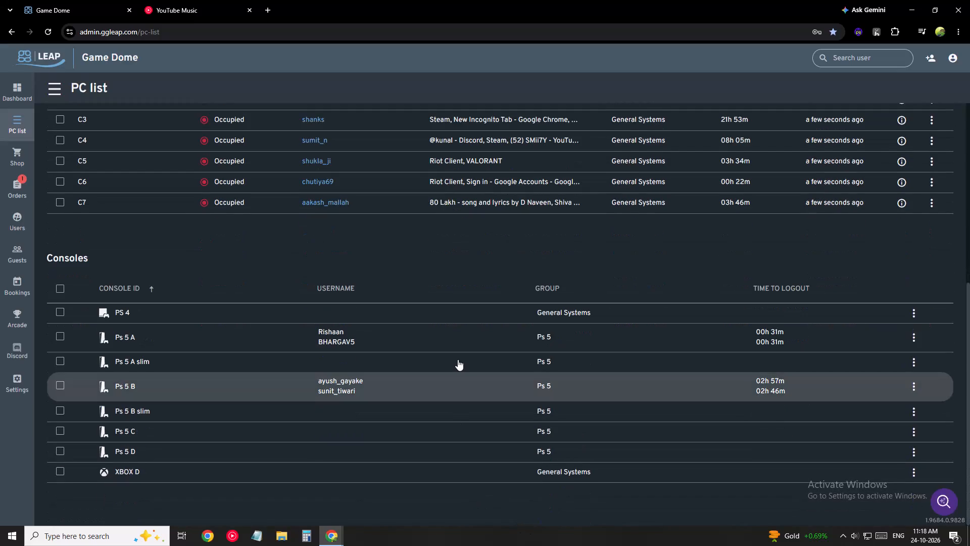
In the Google Sheets daily exp sheet, enter cold coffee in the drink column of Sharad's staff row for 10/24/26.
scroll(458, 358, "up", 3)
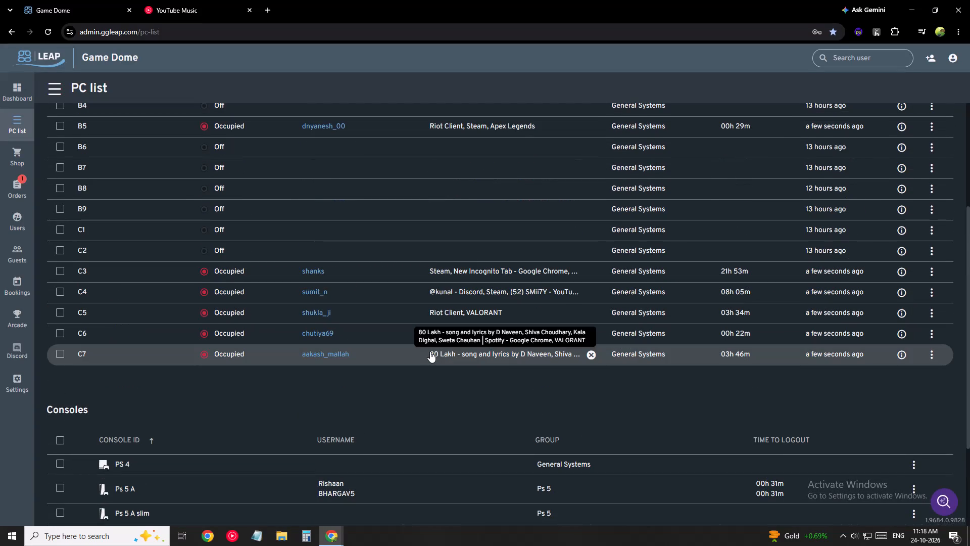
scroll(424, 335, "up", 1)
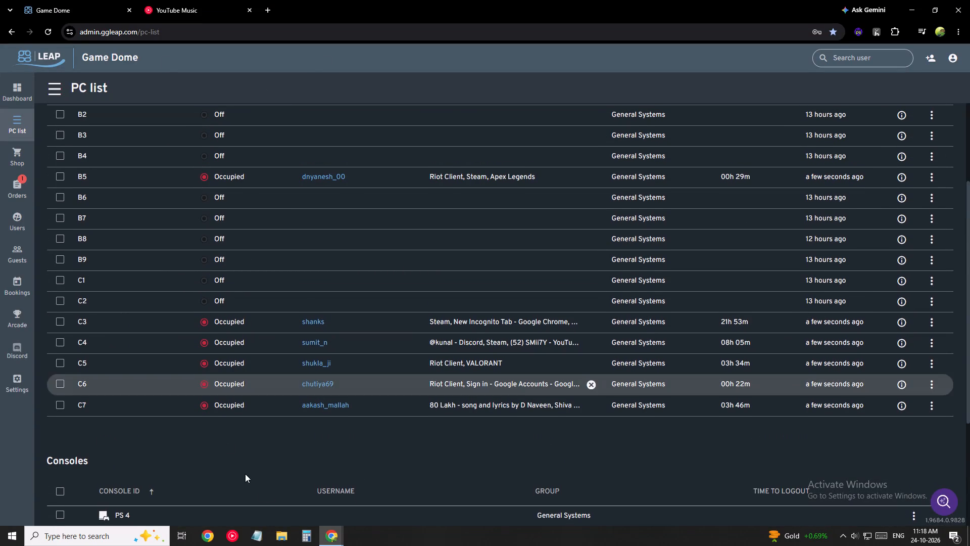
left_click(328, 543)
left_click(286, 485)
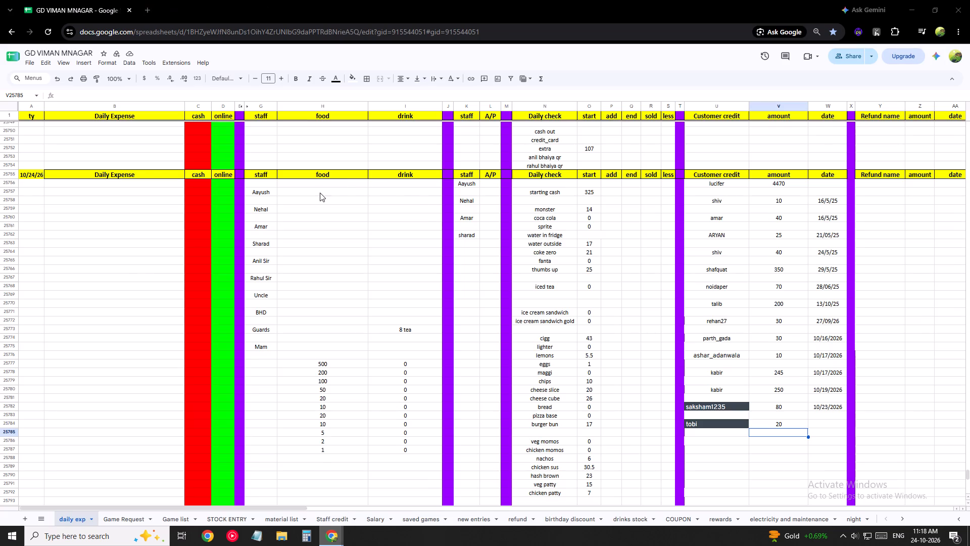
left_click(320, 193)
left_click(392, 230)
left_click(404, 241)
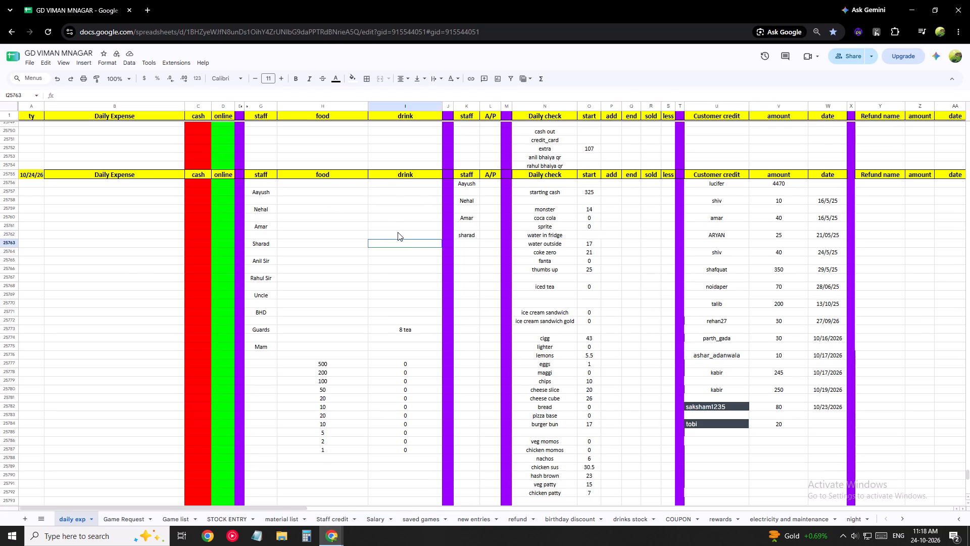
type("cold coffee")
key("Return")
key("alt+Tab")
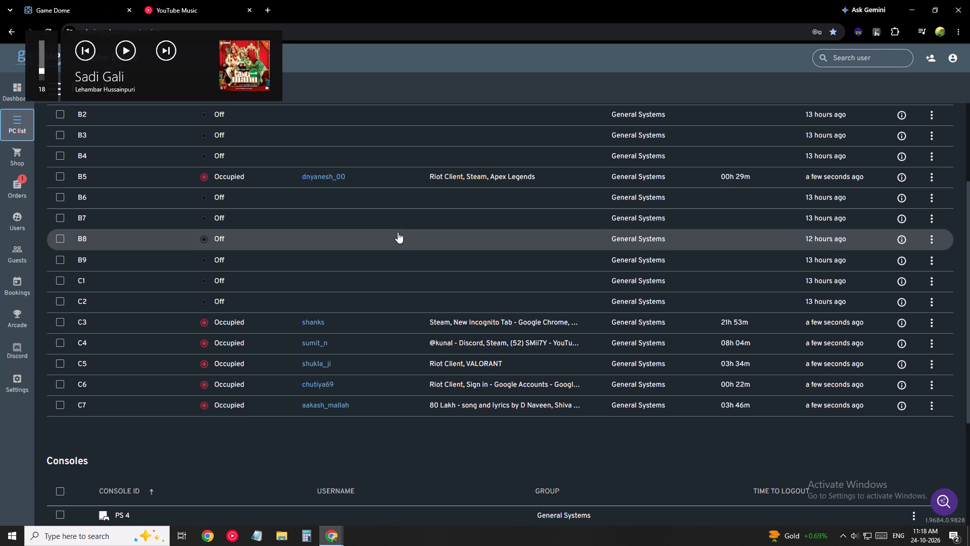
left_click(204, 0)
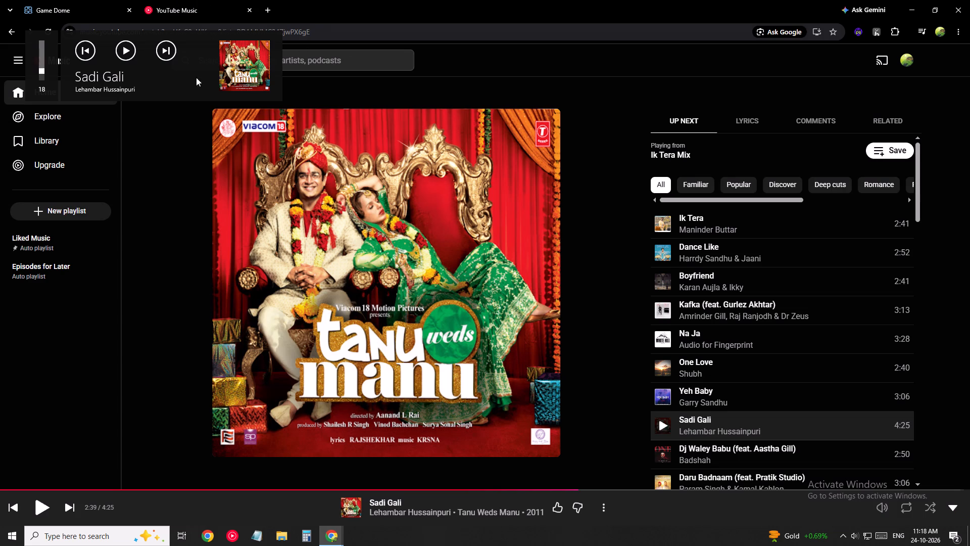
left_click(105, 0)
scroll(369, 385, "down", 2)
scroll(268, 240, "up", 3)
left_click(340, 230)
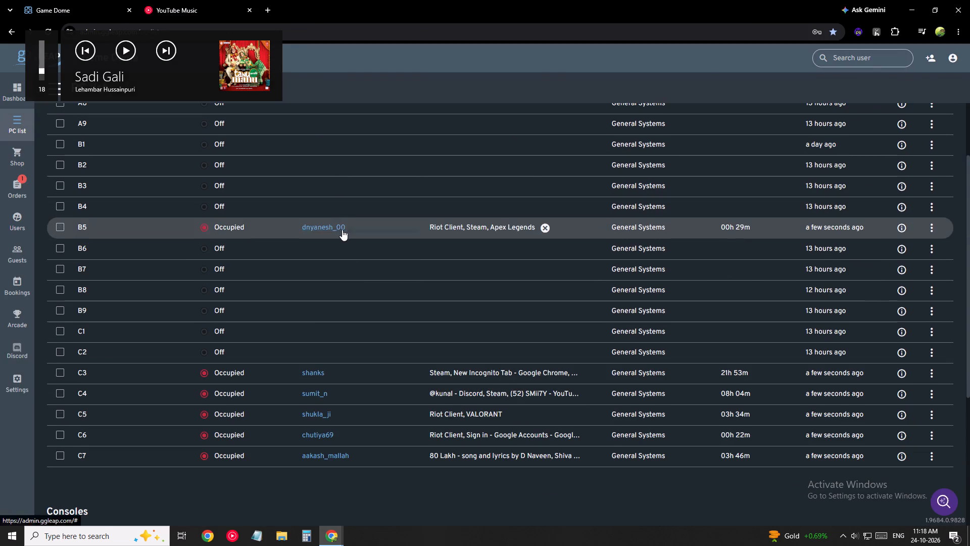
left_click(373, 233)
left_click(371, 217)
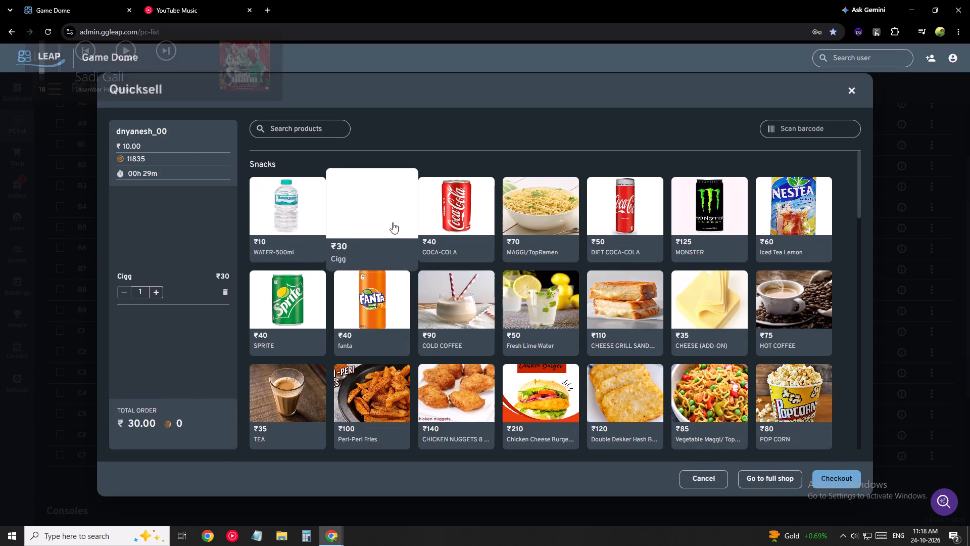
left_click(223, 290)
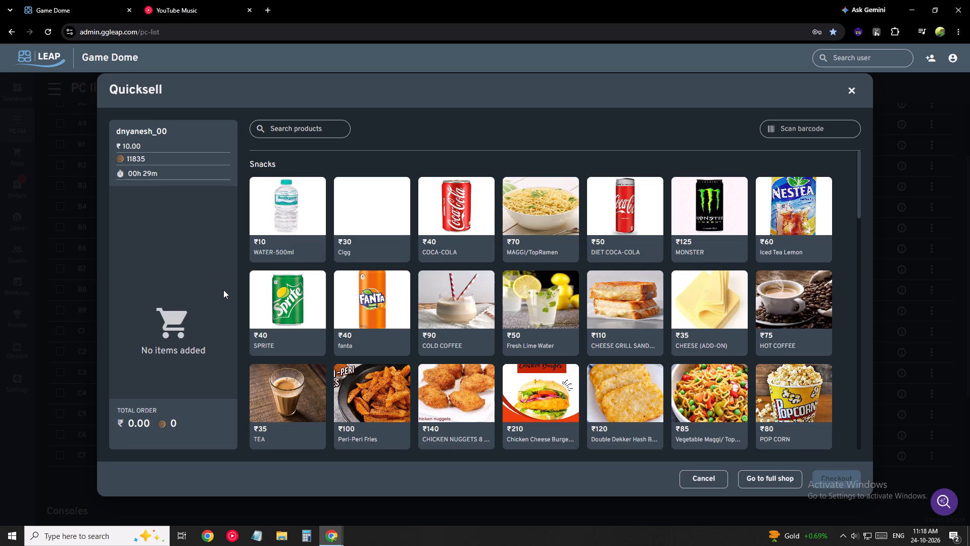
left_click(662, 187)
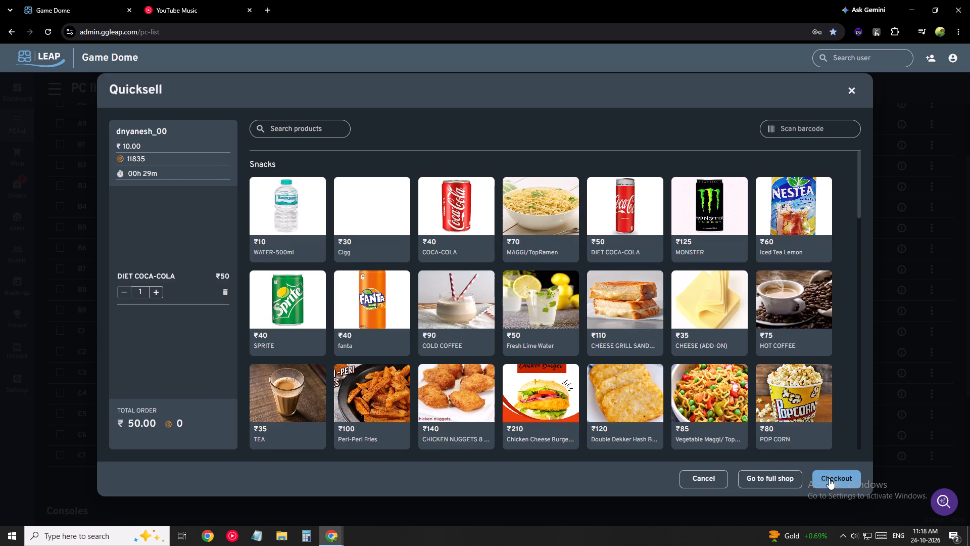
Check out the order as cash with ₹200 received, add the change to the user's account, and charge it.
left_click(829, 478)
left_click(336, 297)
double_click(497, 278)
left_click(373, 329)
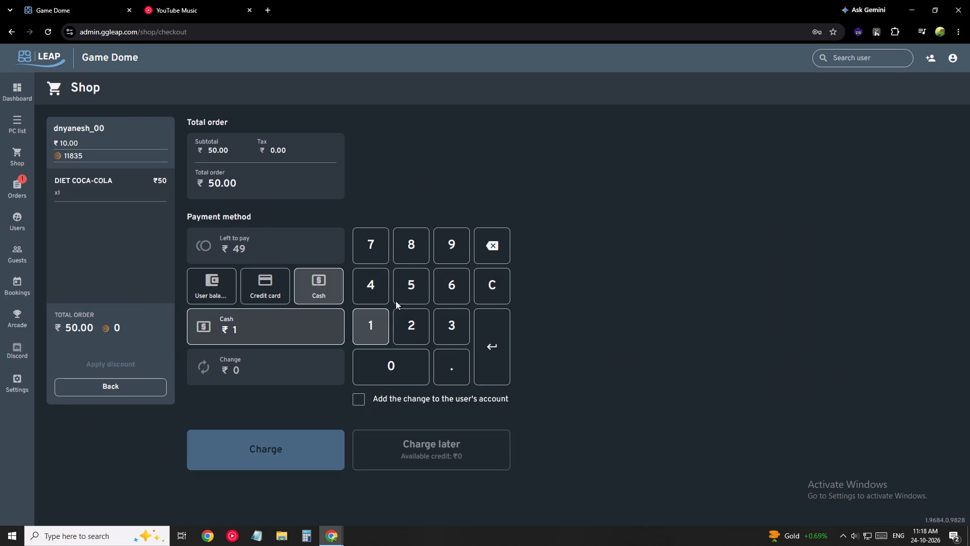
left_click(492, 289)
left_click(415, 321)
double_click(402, 381)
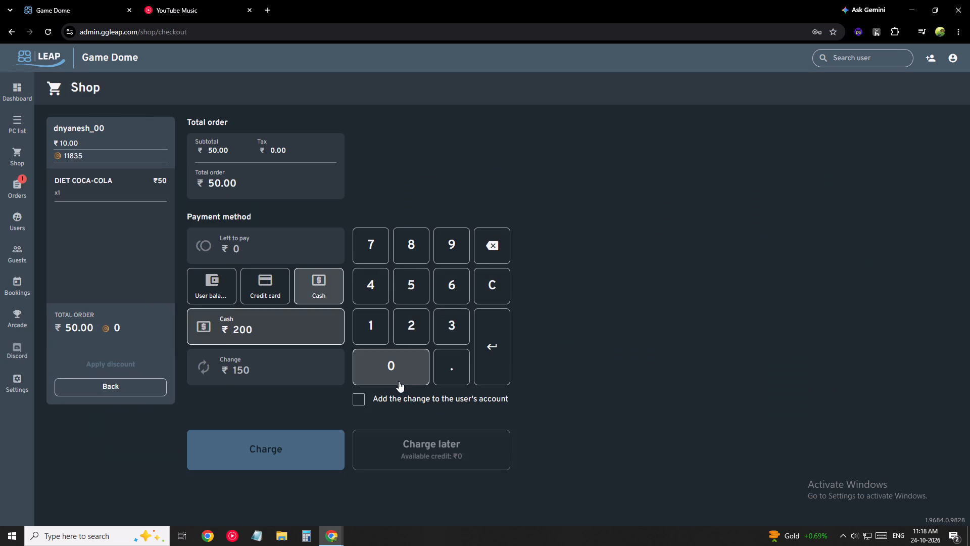
left_click(351, 400)
left_click(356, 400)
left_click(285, 454)
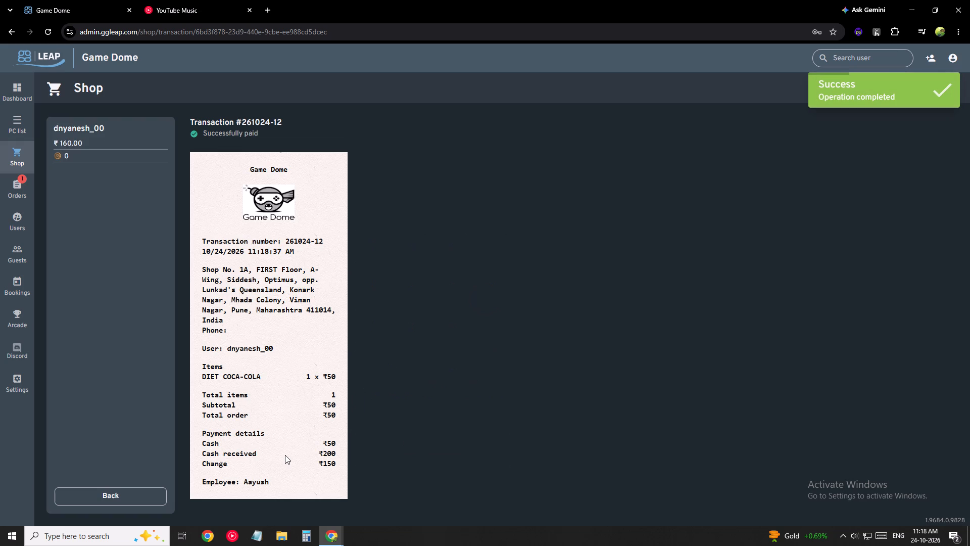